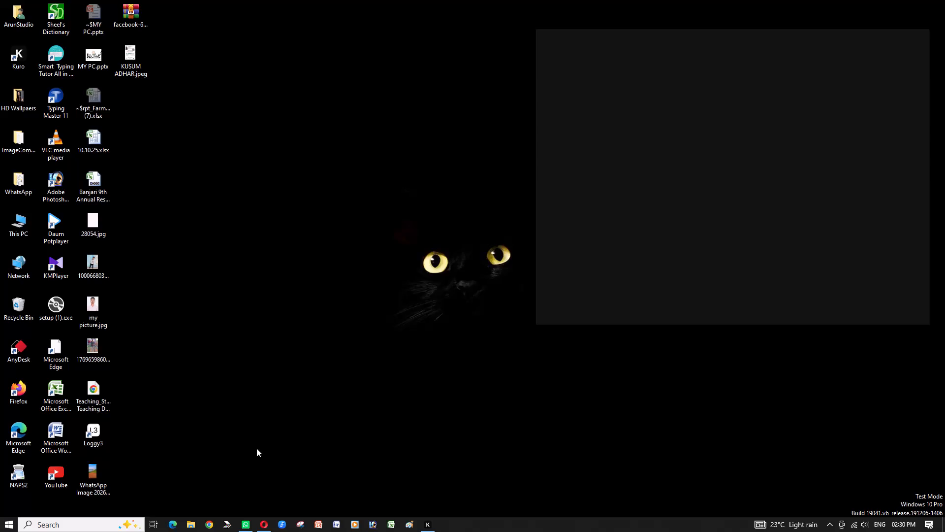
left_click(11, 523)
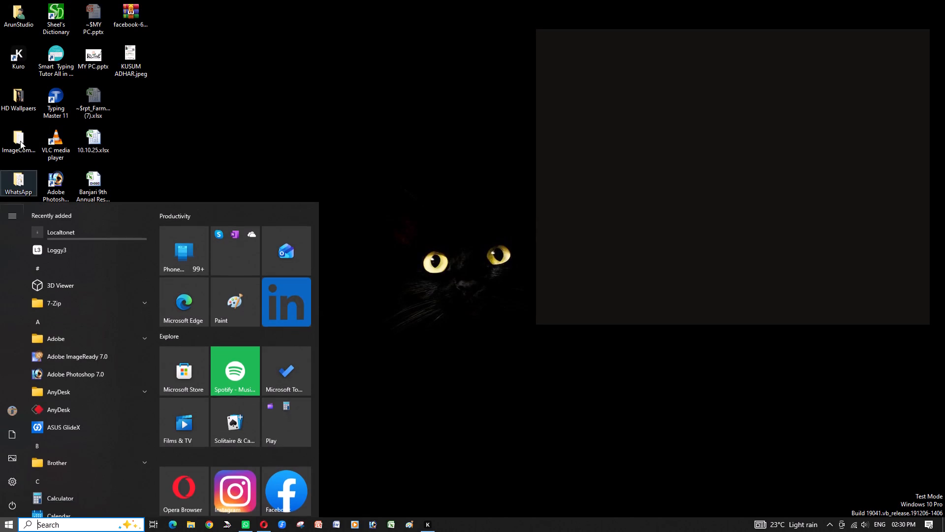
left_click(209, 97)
Open This PC and search all drives for "godwana".
double_click(15, 229)
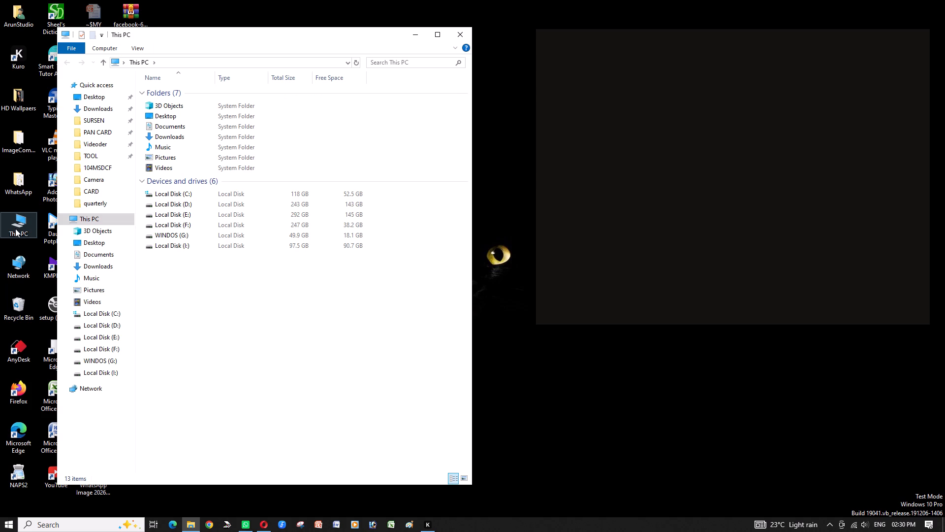
left_click(405, 62)
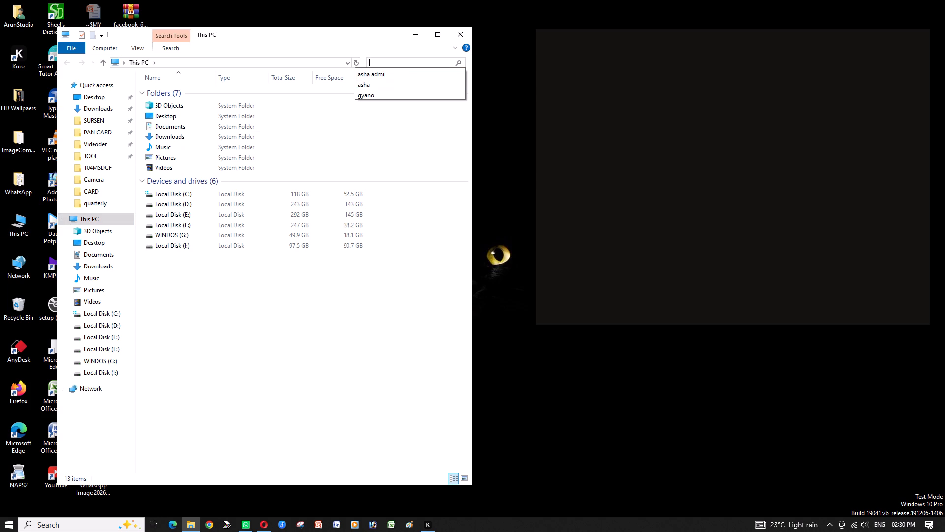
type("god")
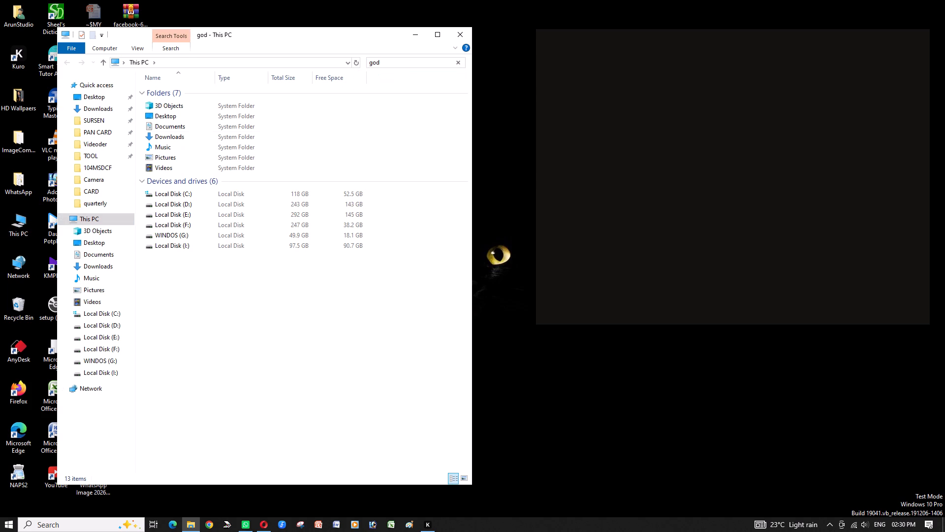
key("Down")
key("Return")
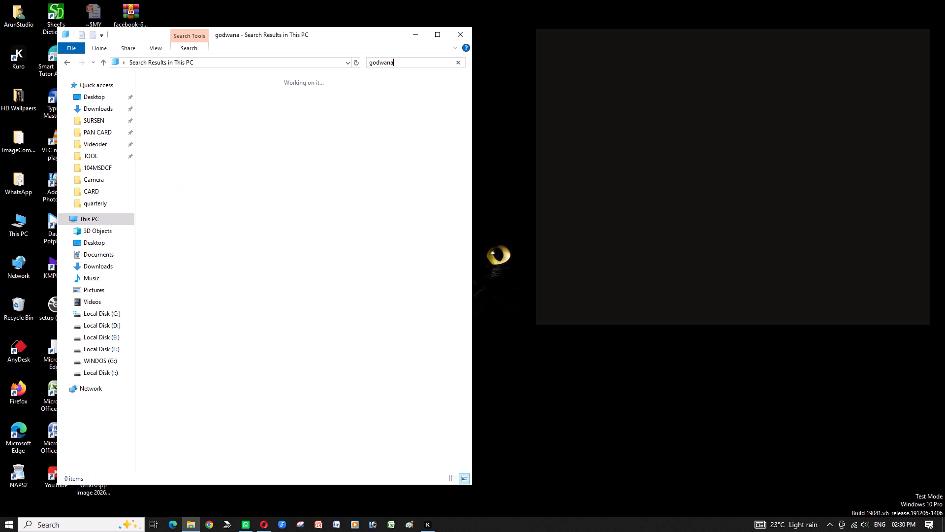
Open the Documents folder in a second file window and arrange it side by side with the godwana search results.
left_click_drag(346, 40, 559, 39)
double_click(21, 222)
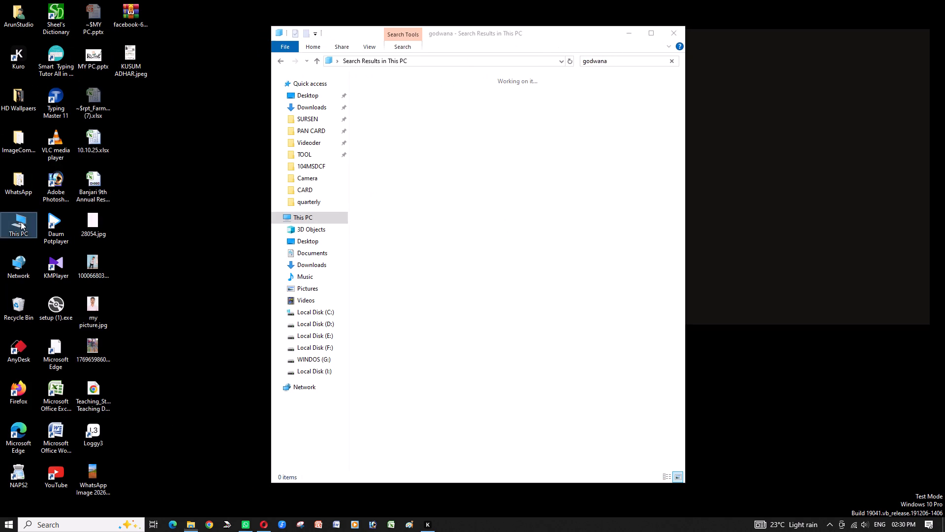
left_click_drag(408, 46, 223, 41)
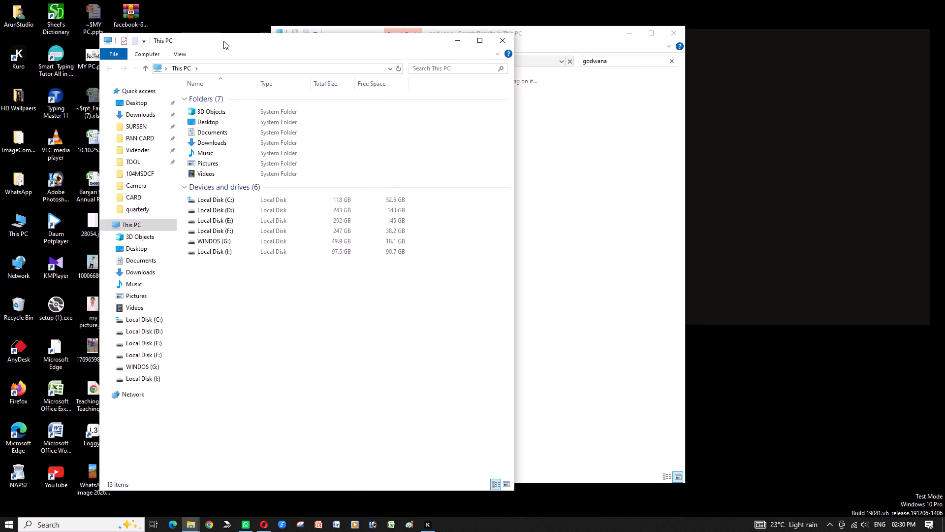
left_click_drag(223, 41, 164, 29)
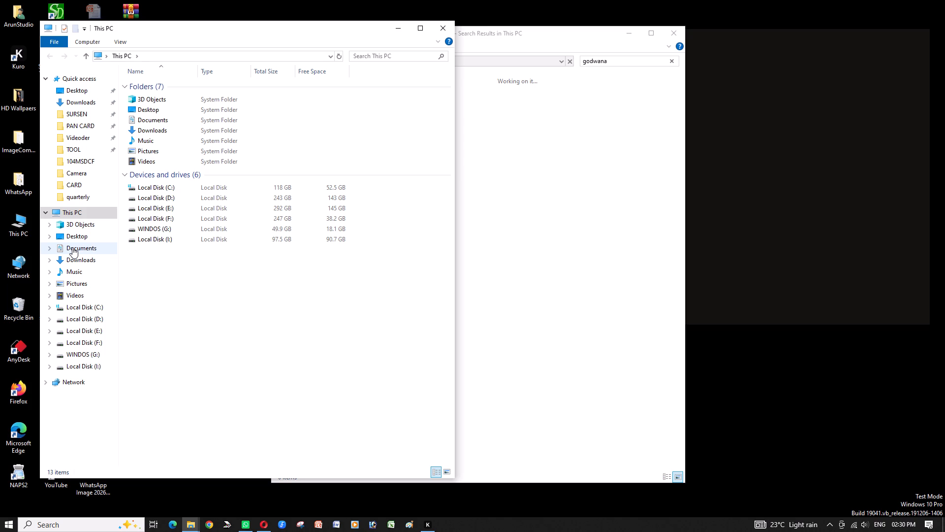
double_click(157, 115)
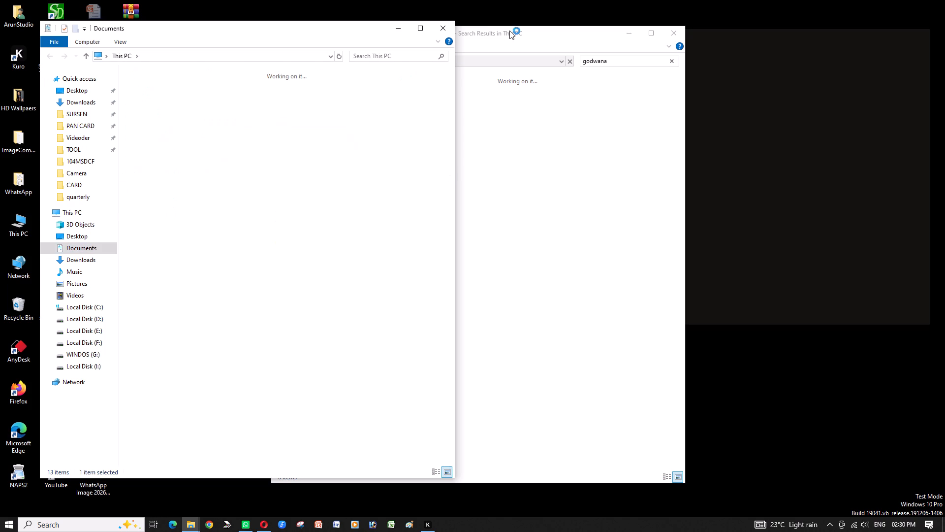
left_click_drag(507, 32, 724, 34)
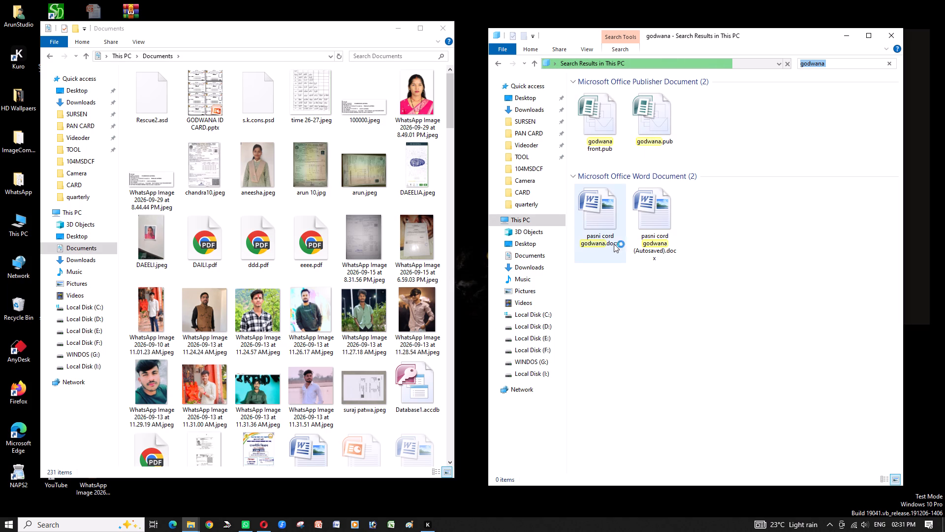
Open godwana.pub and godwana front.pub from the search results one after the other, closing each again.
double_click(652, 128)
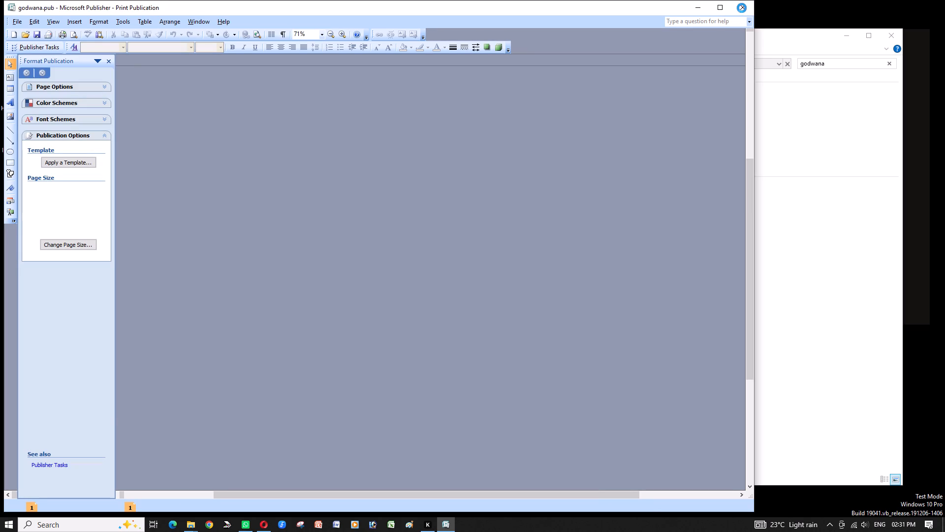
left_click(742, 8)
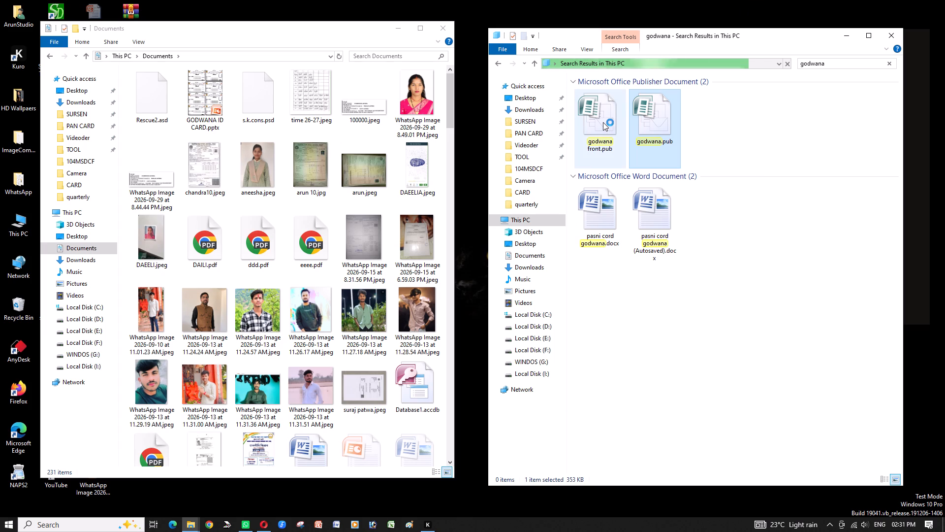
double_click(603, 122)
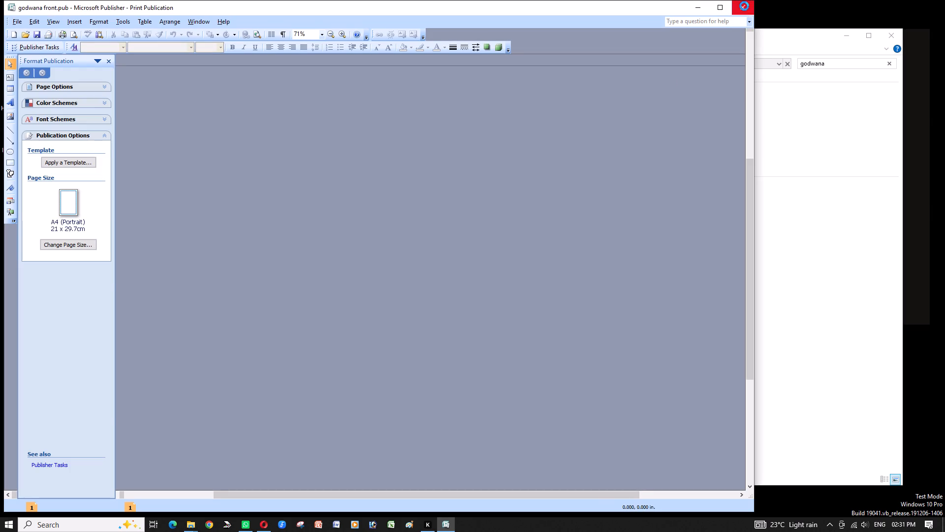
left_click(744, 6)
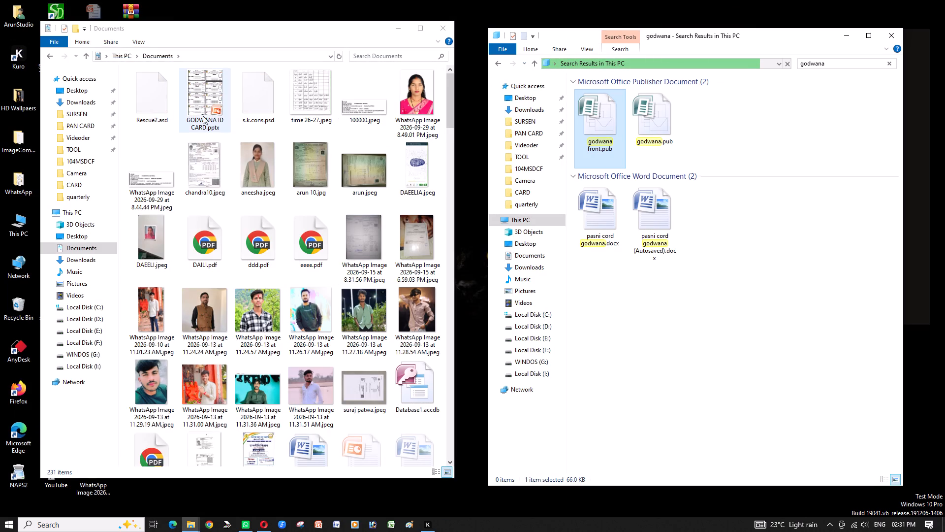
Browse down the Documents folder, read through the Word show-cause notice addressed to the headmaster, and close it.
left_click_drag(452, 111, 452, 126)
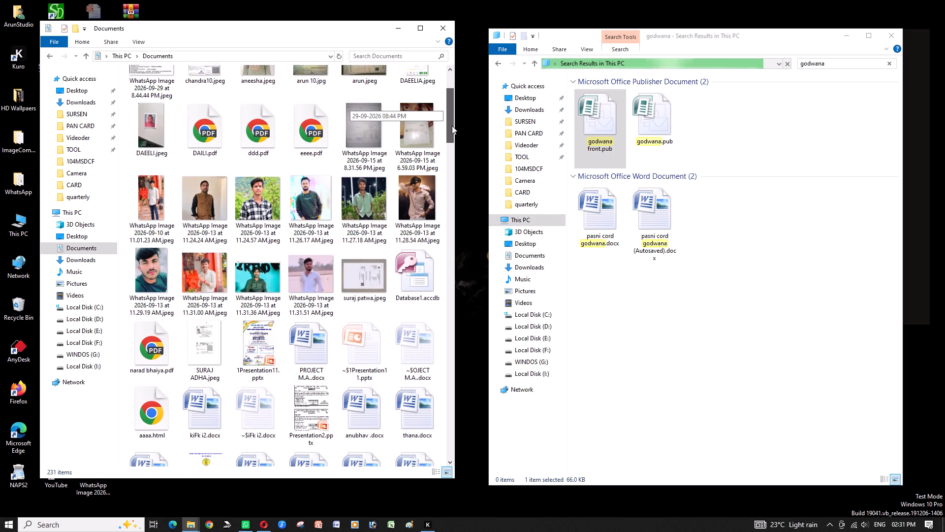
left_click_drag(452, 126, 452, 142)
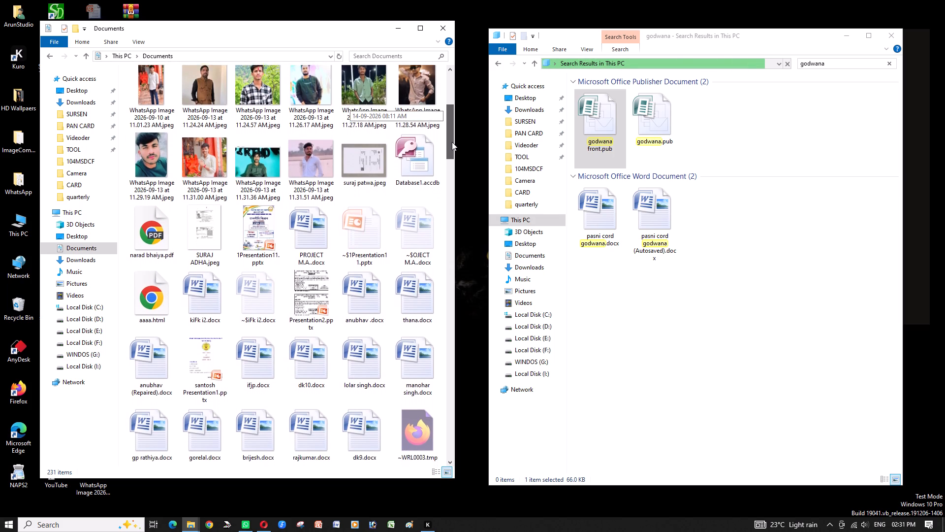
left_click_drag(452, 142, 454, 153)
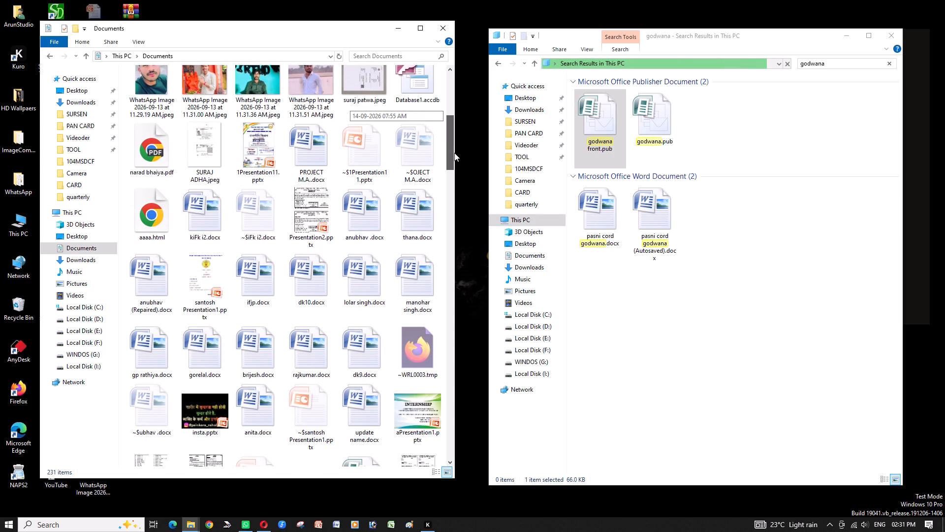
left_click_drag(454, 153, 455, 159)
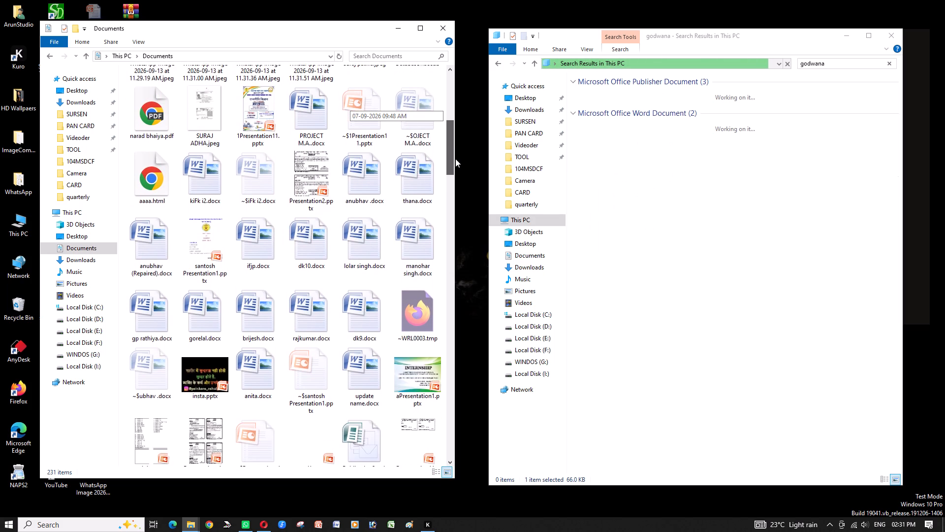
left_click_drag(455, 159, 456, 165)
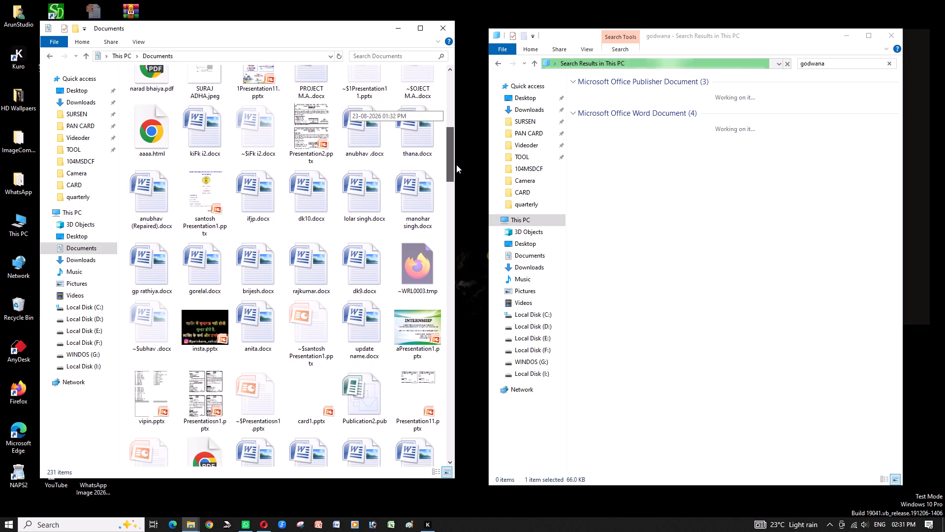
left_click_drag(456, 165, 456, 166)
double_click(346, 172)
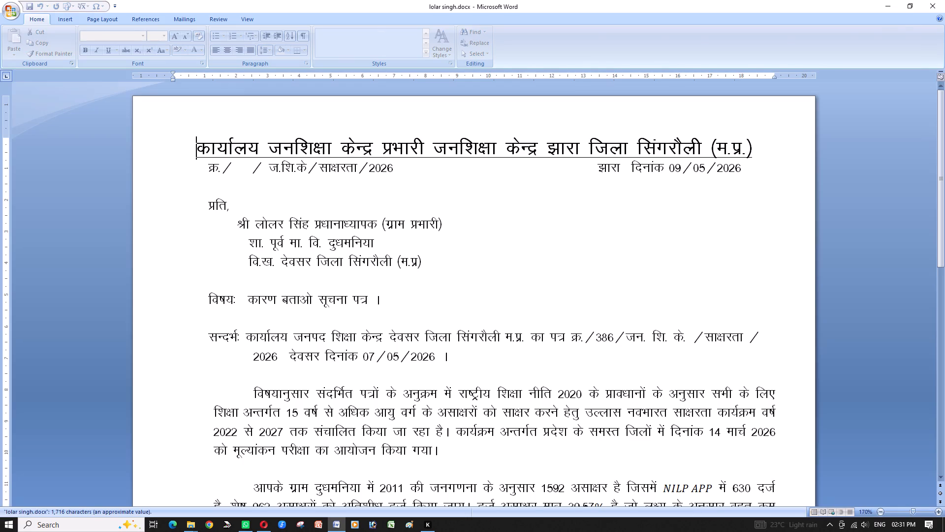
scroll(414, 252, "down", 13)
scroll(417, 258, "up", 4)
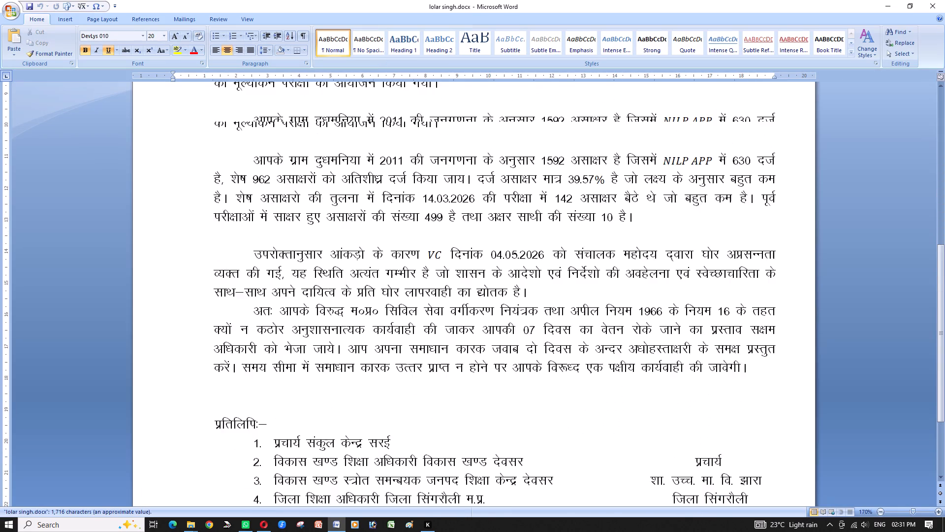
scroll(417, 258, "up", 2)
left_click(944, 0)
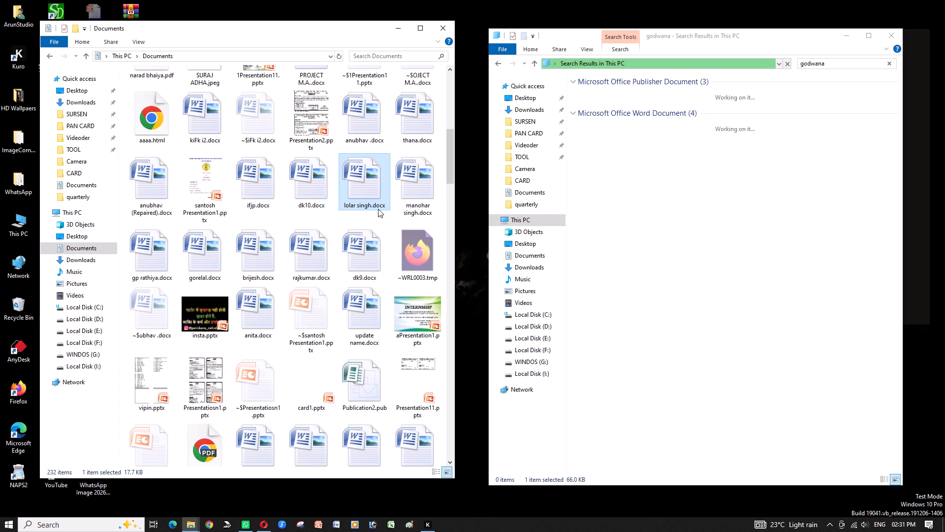
Reopen the headmaster's show-cause notice from Documents, examine the addressee's designation in brackets, and close the document.
left_click_drag(452, 163, 452, 166)
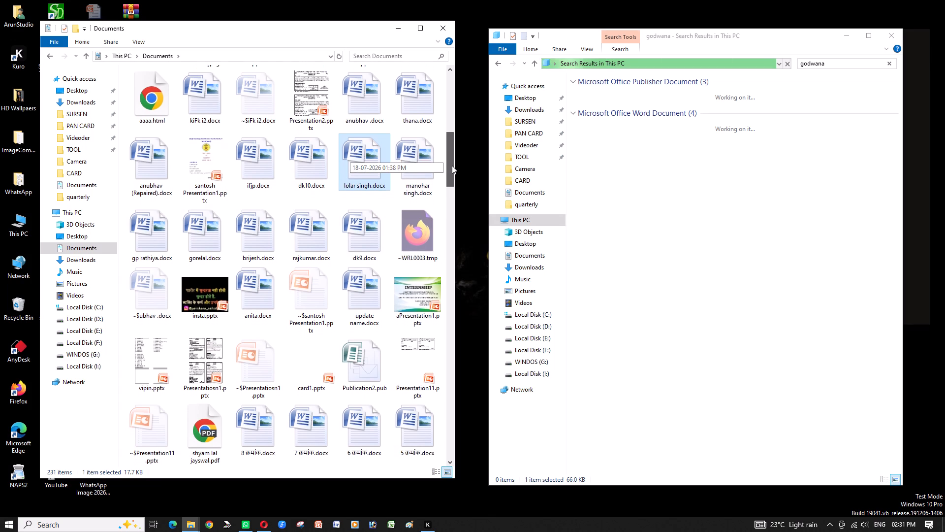
left_click_drag(452, 166, 452, 167)
double_click(360, 158)
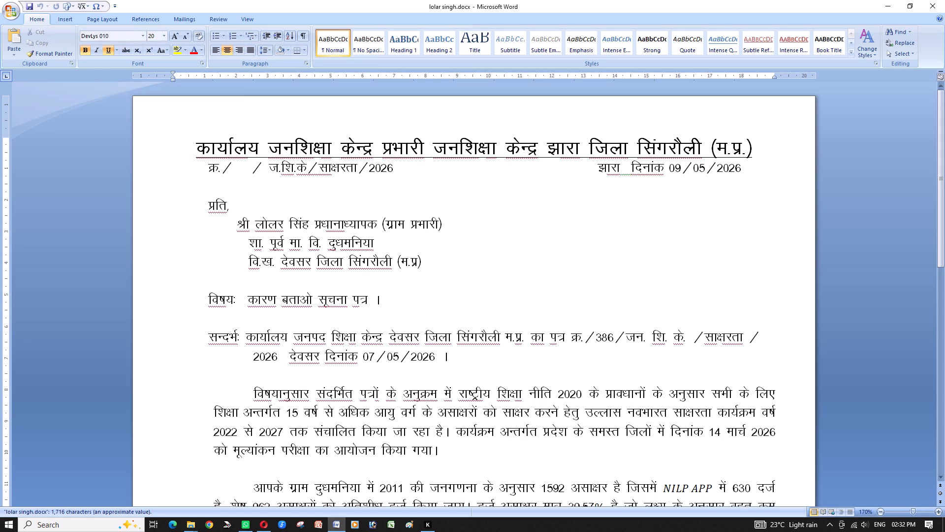
left_click_drag(384, 223, 440, 223)
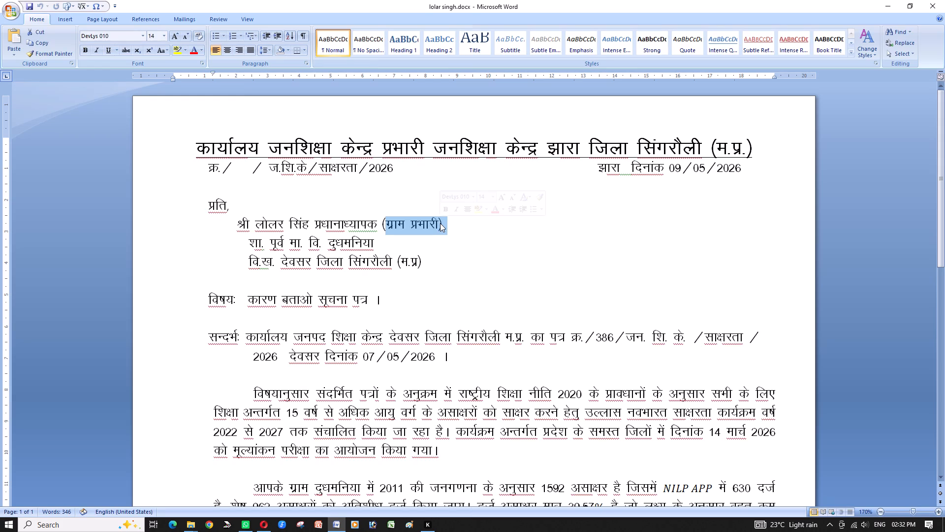
left_click(440, 223)
left_click(938, 4)
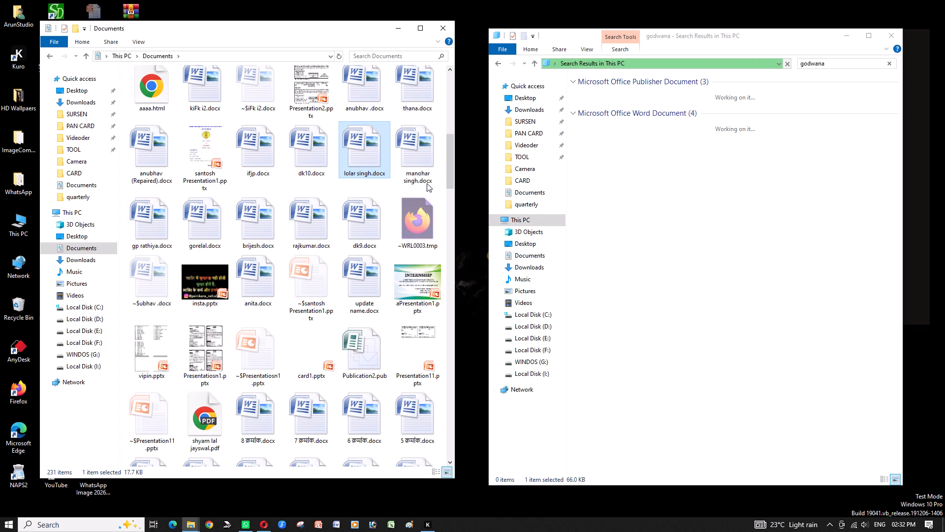
Find Publication2.pub further down in Documents, open it to check its contents, and close it.
left_click_drag(449, 167, 451, 174)
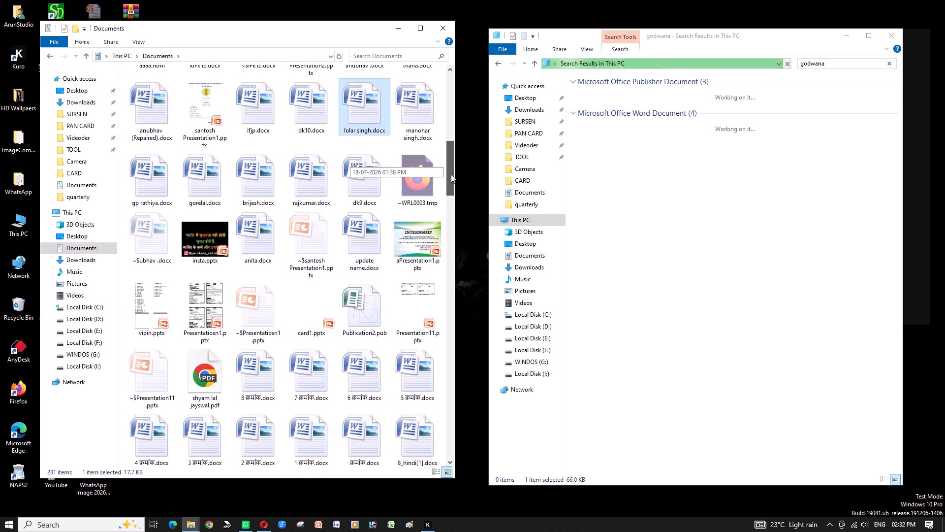
left_click_drag(451, 174, 451, 182)
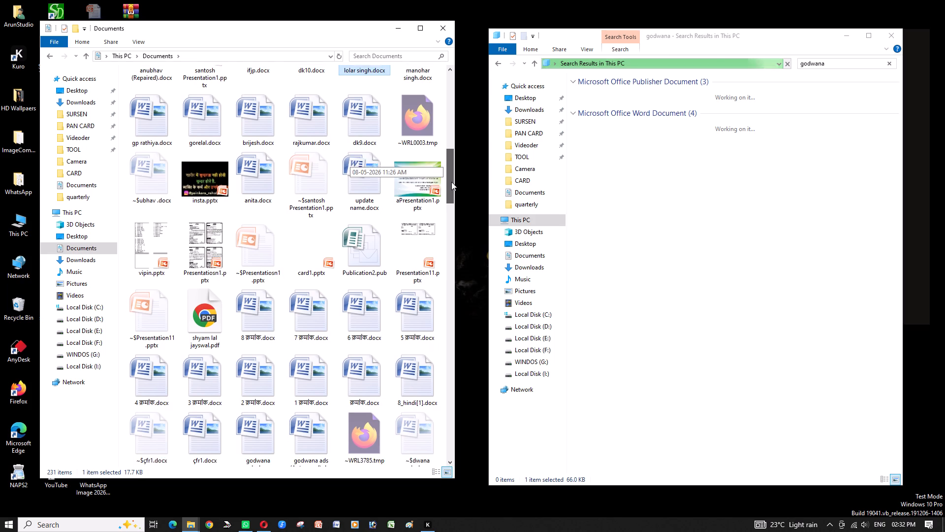
left_click_drag(451, 182, 451, 183)
double_click(363, 246)
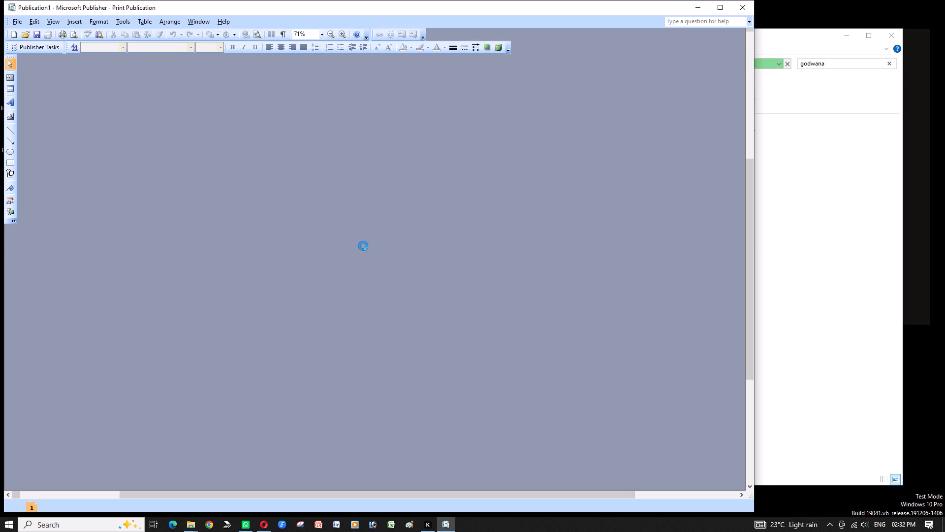
left_click(744, 8)
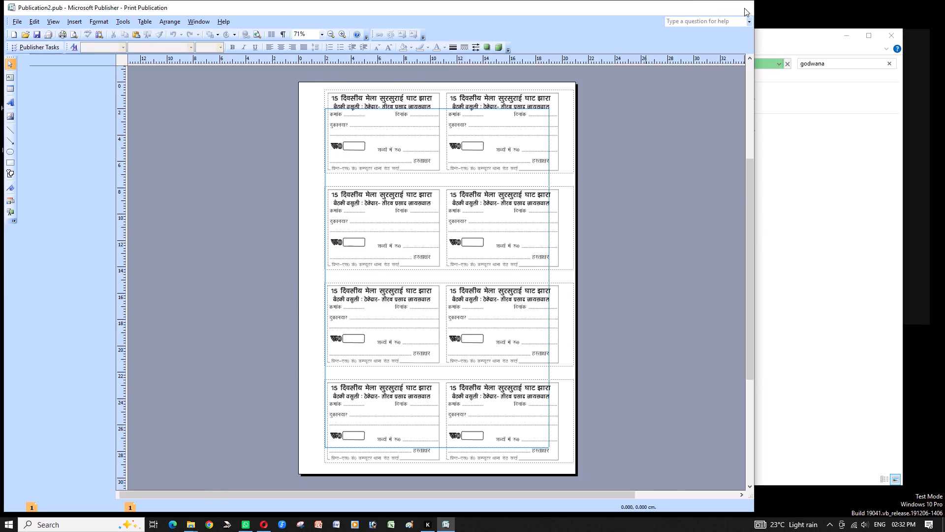
Find the Word file godwana ads.docx further down in the Documents folder and open it.
left_click_drag(451, 182, 451, 186)
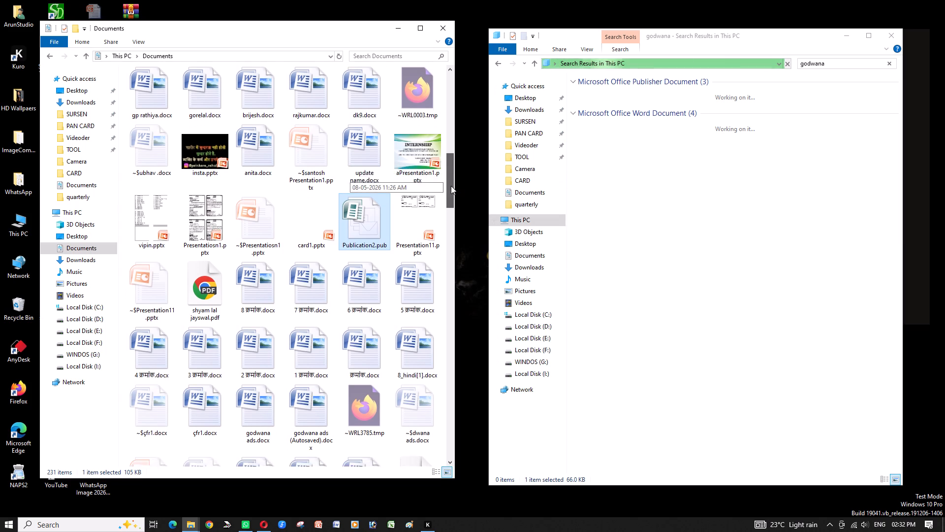
left_click_drag(451, 186, 456, 197)
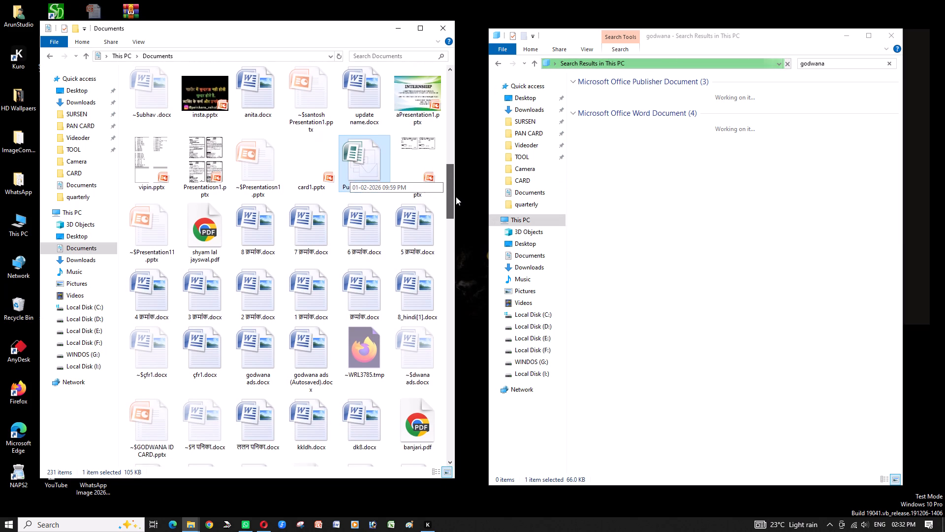
left_click_drag(456, 197, 457, 199)
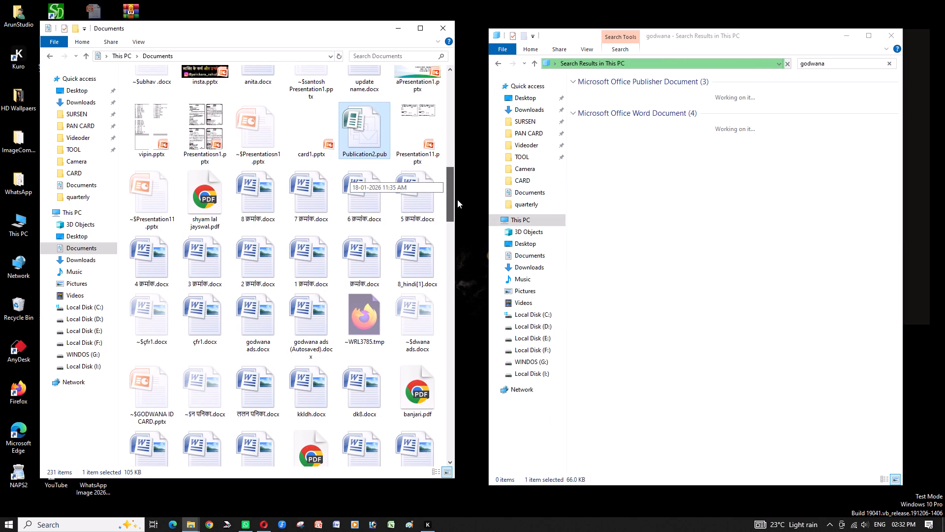
left_click_drag(457, 199, 459, 201)
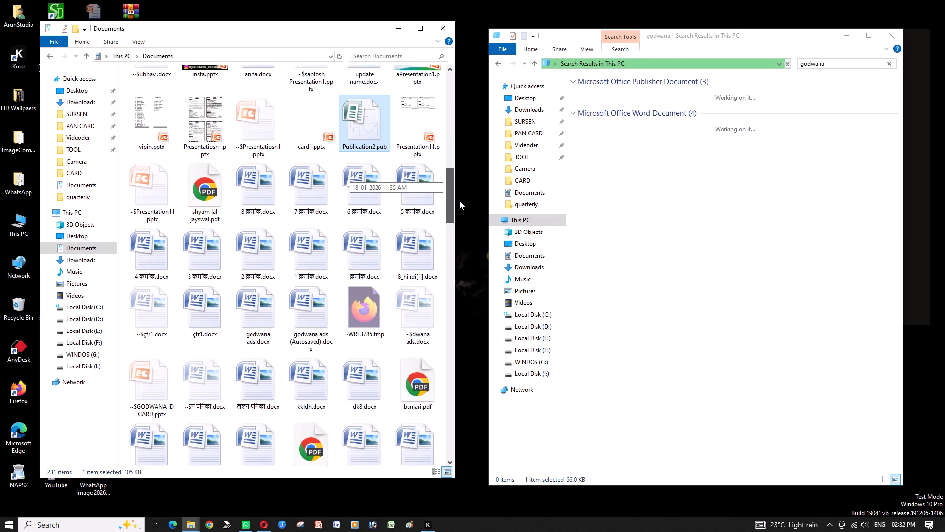
left_click_drag(459, 201, 461, 205)
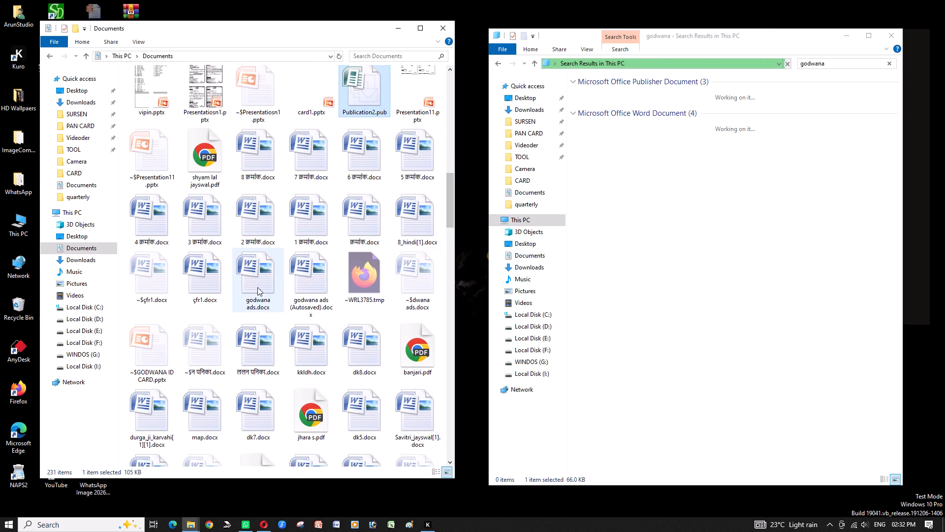
double_click(259, 280)
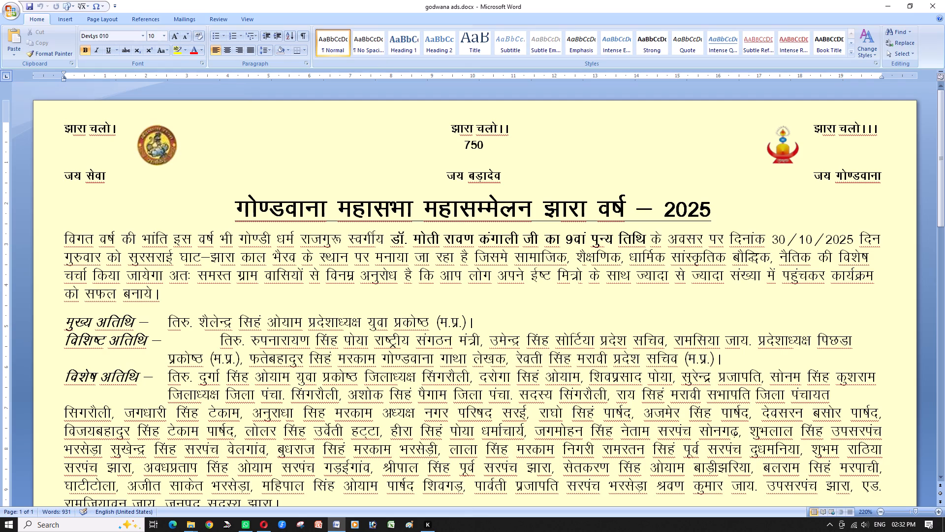
Change the death anniversary number in the opening paragraph to 10वां and save the document.
left_click(569, 238)
key("Right")
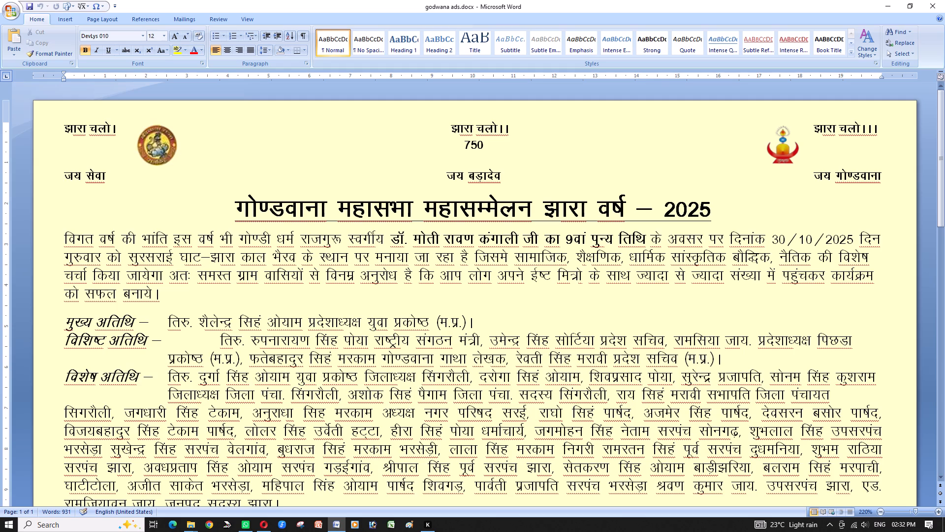
key("BackSpace")
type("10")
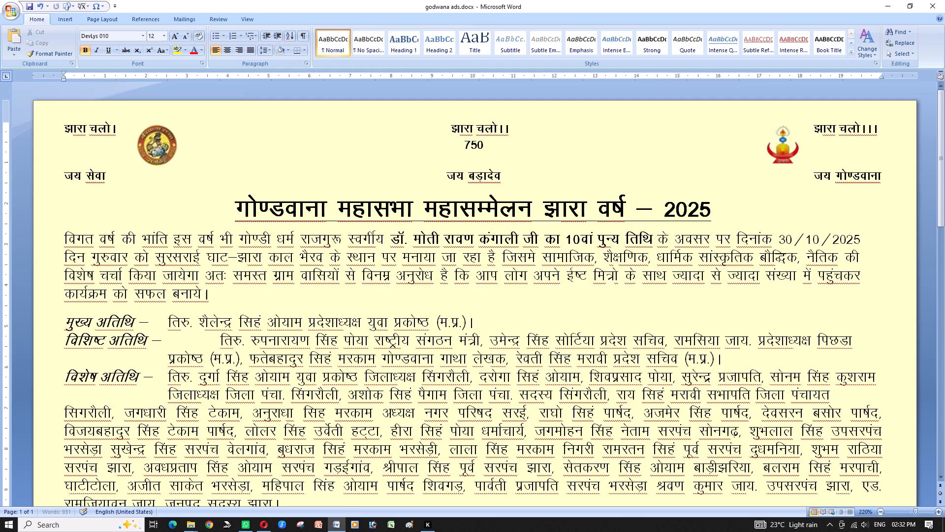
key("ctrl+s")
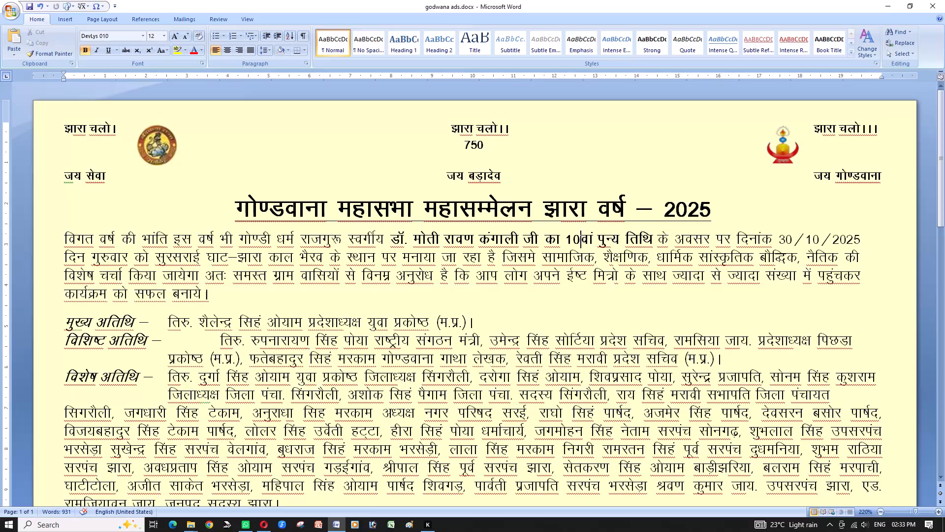
Change the year in the main heading to 2026 and save the document.
left_click(709, 212)
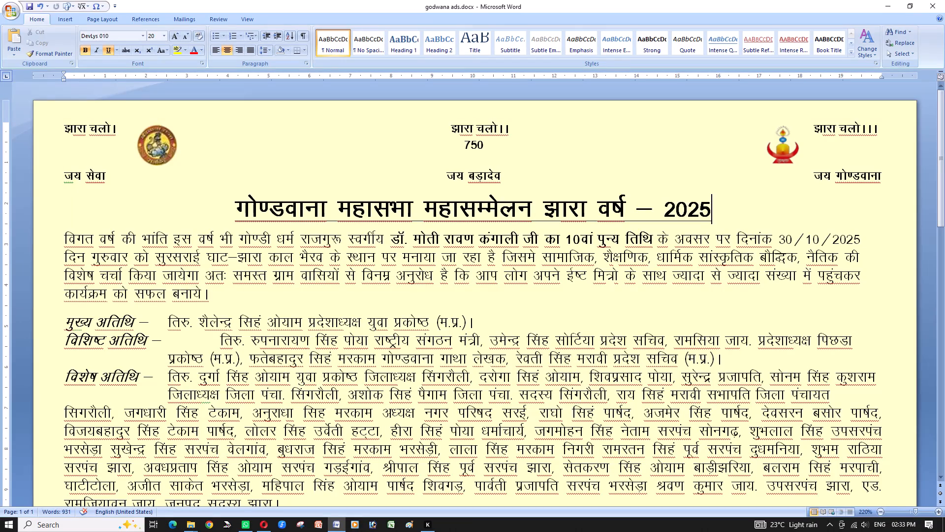
key("BackSpace")
key("BackSpace")
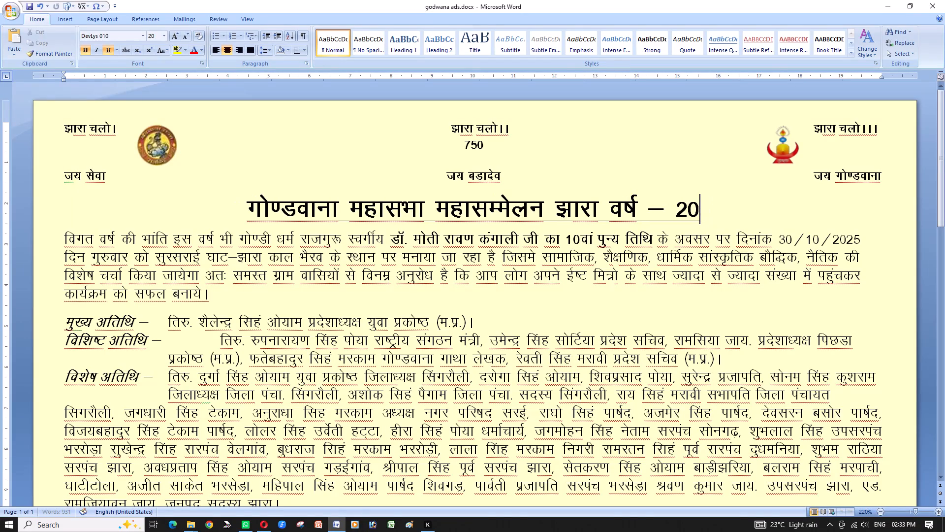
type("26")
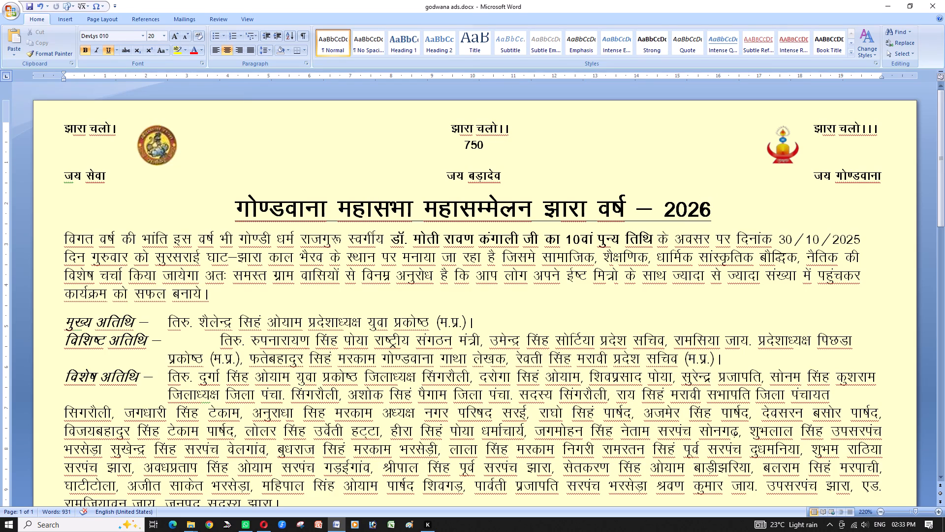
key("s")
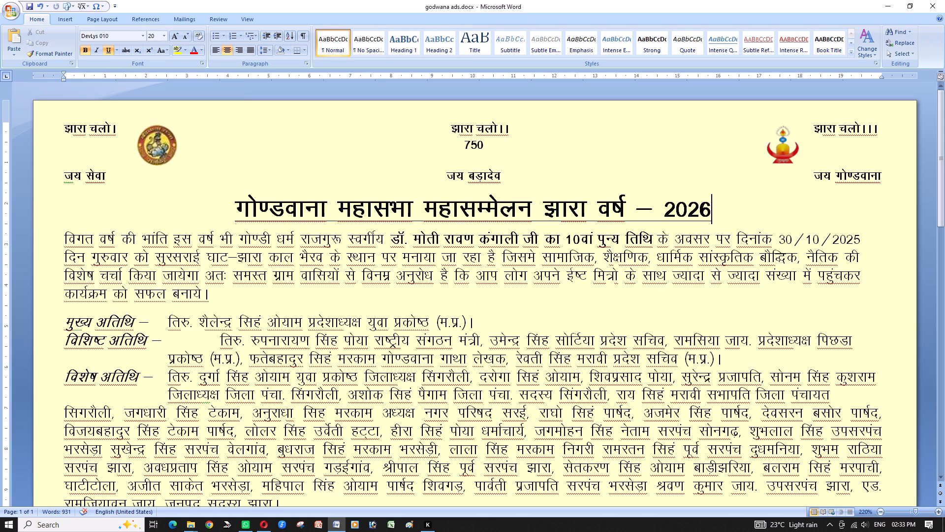
Update the event date in the opening paragraph to 30/10/2026.
left_click(857, 240)
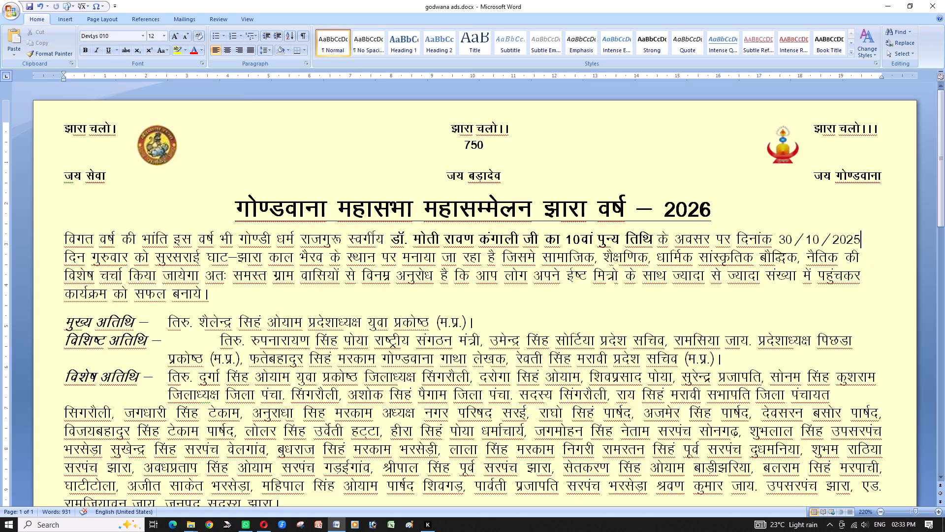
key("BackSpace")
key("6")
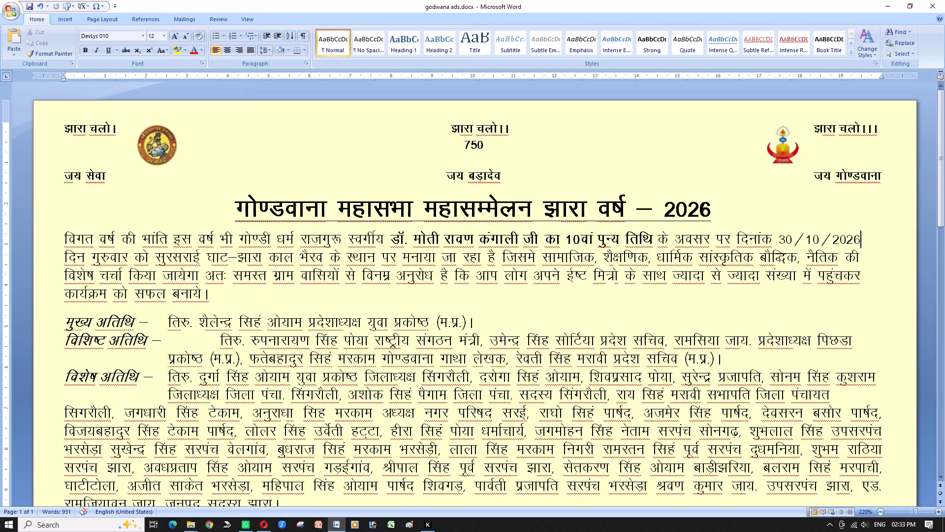
Check the weekday of 30 October 2026 in the system calendar and change the paragraph's weekday to शुक्रवार, adding क्र as a symbol.
left_click(910, 526)
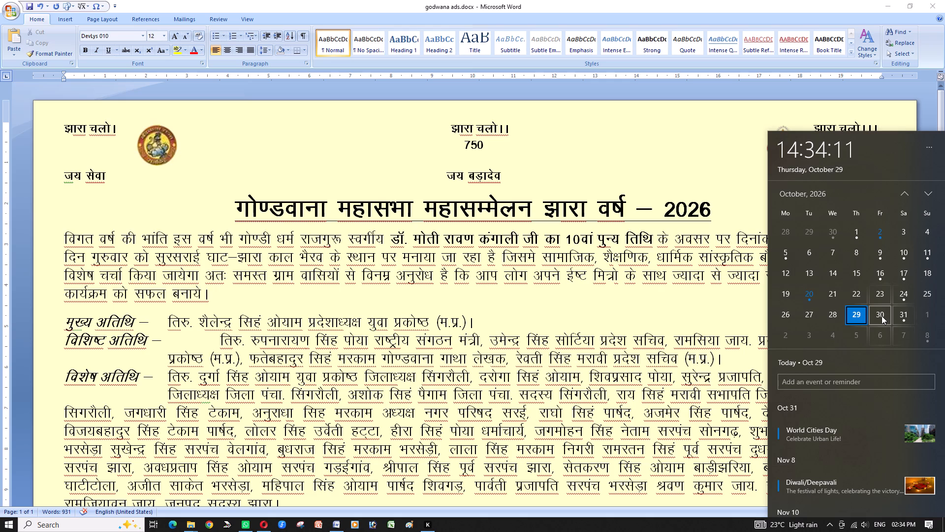
left_click(743, 302)
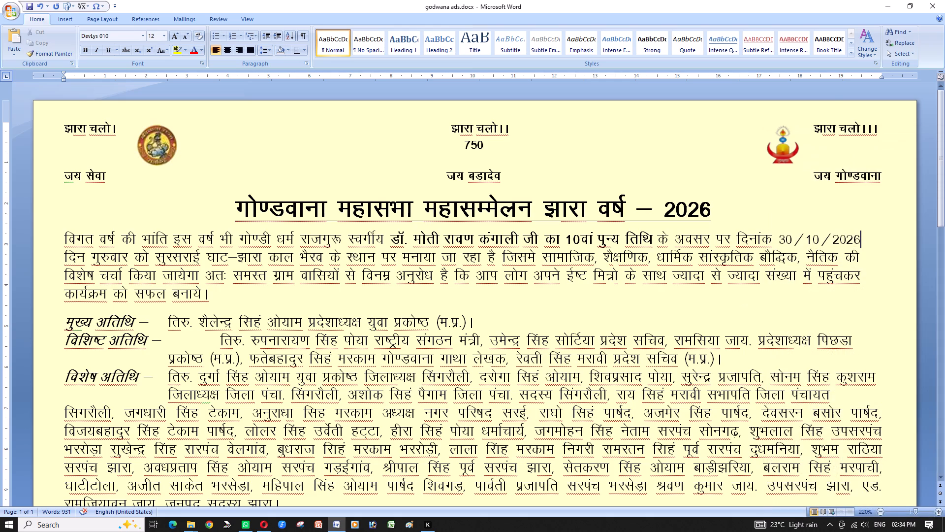
left_click(127, 261)
key("Left")
key("Left")
key("Left")
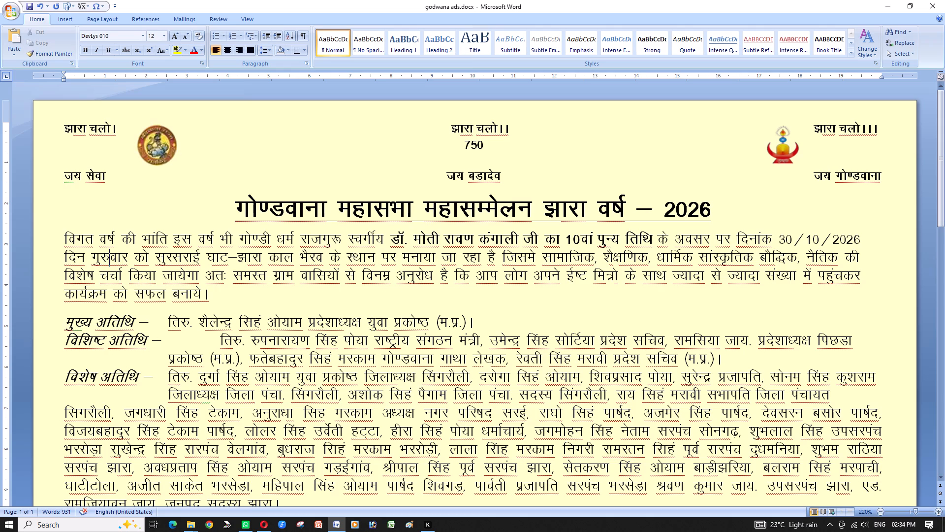
key("BackSpace")
key("BackSpace")
key("BackSpace")
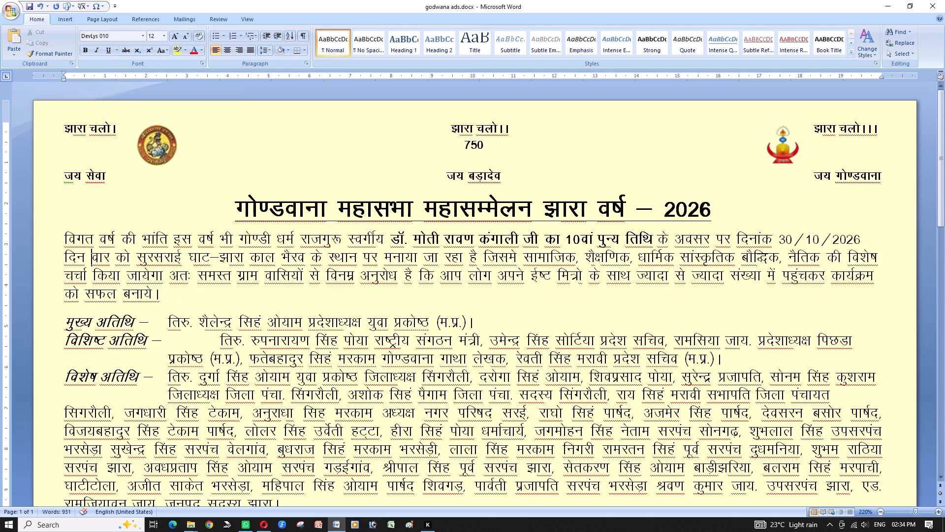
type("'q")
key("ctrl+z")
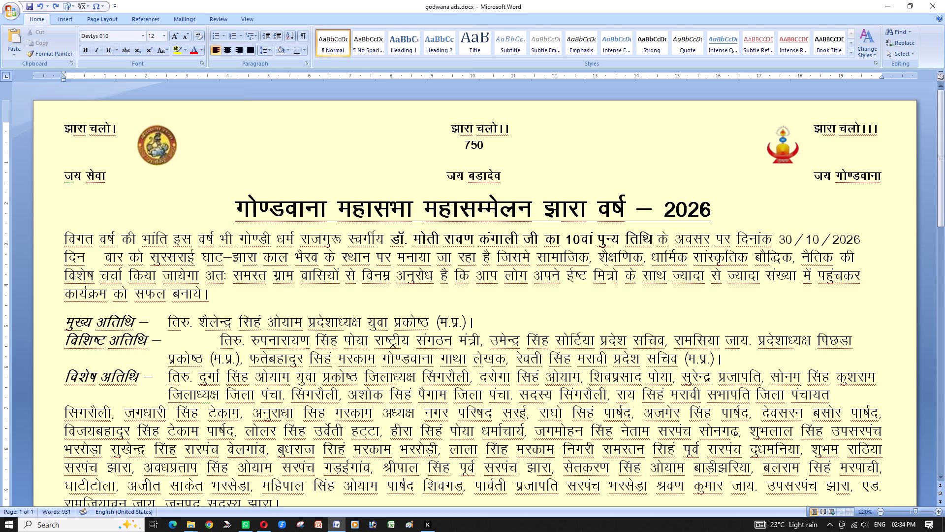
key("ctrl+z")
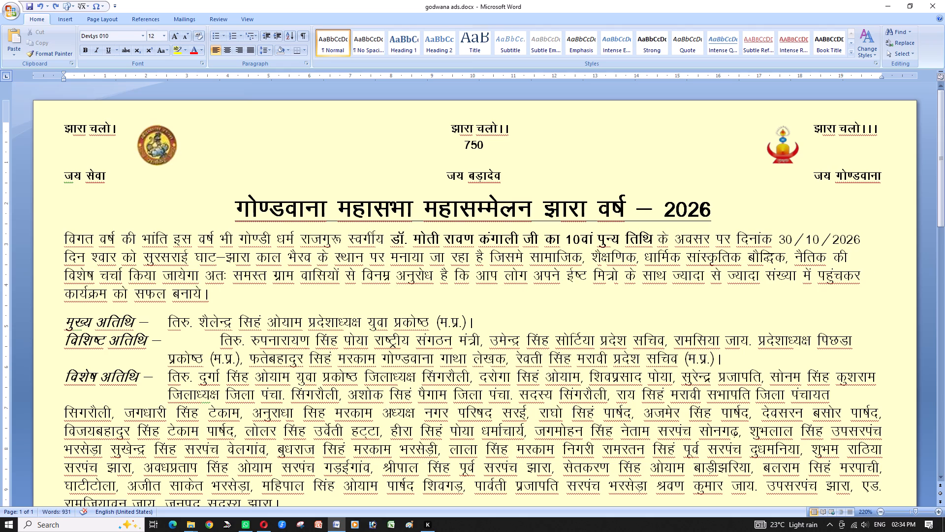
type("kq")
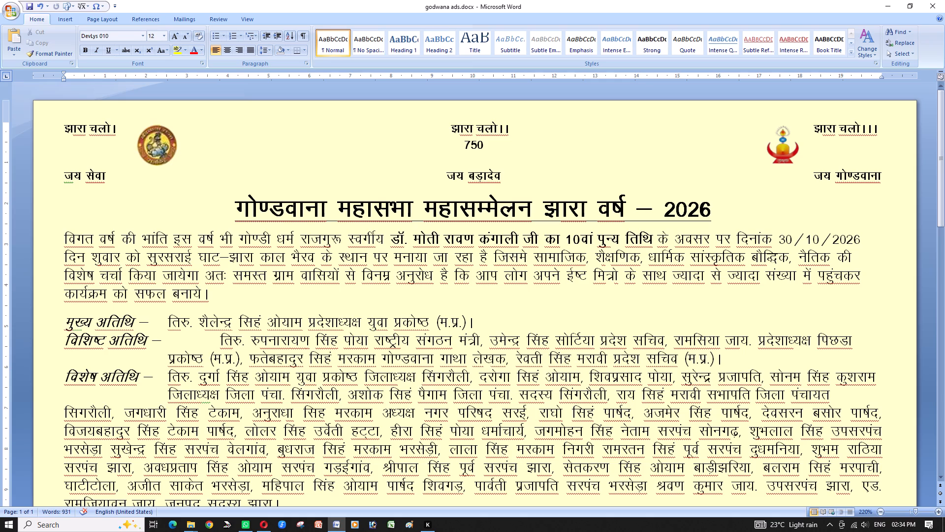
left_click(66, 20)
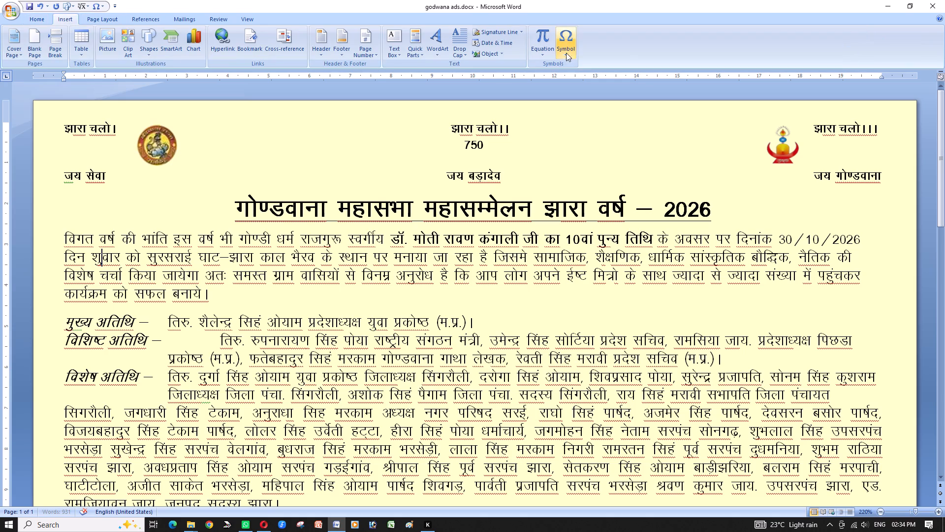
left_click(571, 51)
left_click(567, 72)
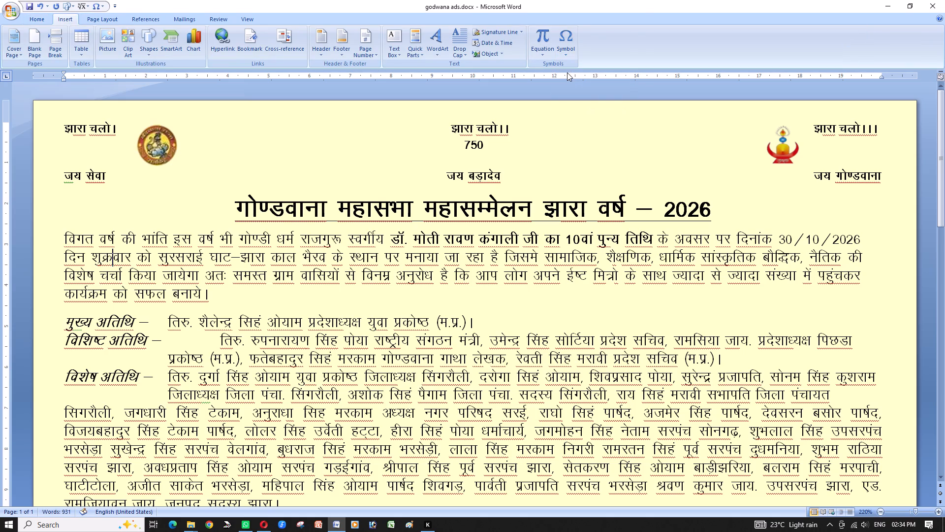
Proofread the opening paragraph word by word from the weekday शुक्रवार onward, through the venue and the invitation wording.
key("Right")
key("Right")
key("Right")
key("Right")
key("Right")
key("Right")
key("Right")
key("Right")
key("Right")
key("Right")
key("Right")
key("Right")
key("Right")
key("Right")
key("Right")
key("Right")
key("Right")
key("Right")
key("Right")
key("Right")
key("Right")
key("Right")
key("Right")
key("Right")
key("Right")
key("Right")
key("Right")
key("Right")
key("Right")
key("Right")
key("Right")
key("Right")
key("Right")
key("Right")
key("Right")
key("Right")
key("Right")
key("Right")
key("Right")
key("Right")
key("Right")
key("Right")
key("Right")
key("Right")
key("Right")
key("Right")
key("Right")
key("Right")
key("Right")
key("Right")
key("Right")
key("Right")
key("Right")
key("Right")
key("Right")
key("Right")
key("Right")
key("Right")
key("Right")
key("Right")
key("Right")
key("Right")
key("Right")
key("Right")
key("Right")
key("Right")
key("Right")
key("Right")
key("Right")
key("Right")
key("Right")
key("Right")
key("Right")
key("Right")
key("Right")
key("Right")
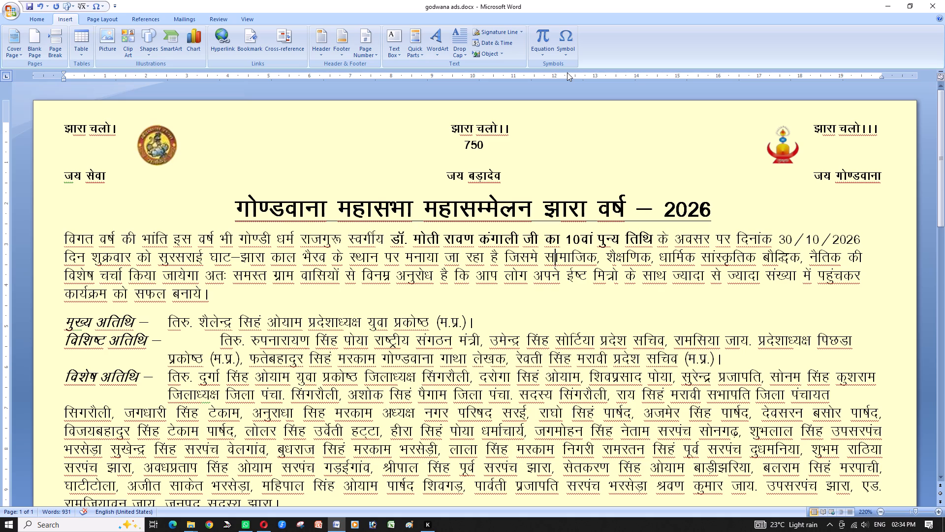
key("Right")
key("Right")
key("Right")
key("Right")
key("Right")
key("Right")
key("Right")
key("Right")
key("Right")
key("Right")
key("Right")
key("Right")
key("Right")
key("Right")
key("Right")
key("Right")
key("Right")
key("Right")
key("Right")
key("Right")
key("Right")
key("Right")
key("Right")
key("Right")
key("Right")
key("Right")
key("Right")
key("Right")
key("Right")
key("Right")
key("Right")
key("Right")
key("Right")
key("Right")
key("Right")
key("Right")
key("Right")
key("Right")
key("Right")
key("Right")
key("Right")
key("Right")
key("Right")
key("Right")
key("Right")
key("Right")
key("Right")
key("Right")
key("Right")
key("Right")
key("Right")
key("Right")
key("Right")
key("Right")
key("Right")
key("Right")
key("Right")
key("Right")
key("Right")
key("Right")
key("Right")
key("Right")
key("Right")
key("Right")
key("Right")
key("Right")
key("Right")
key("Right")
key("Right")
key("Right")
key("Right")
key("Right")
key("Right")
key("Right")
key("Right")
key("Right")
key("Right")
key("Right")
key("Right")
key("Right")
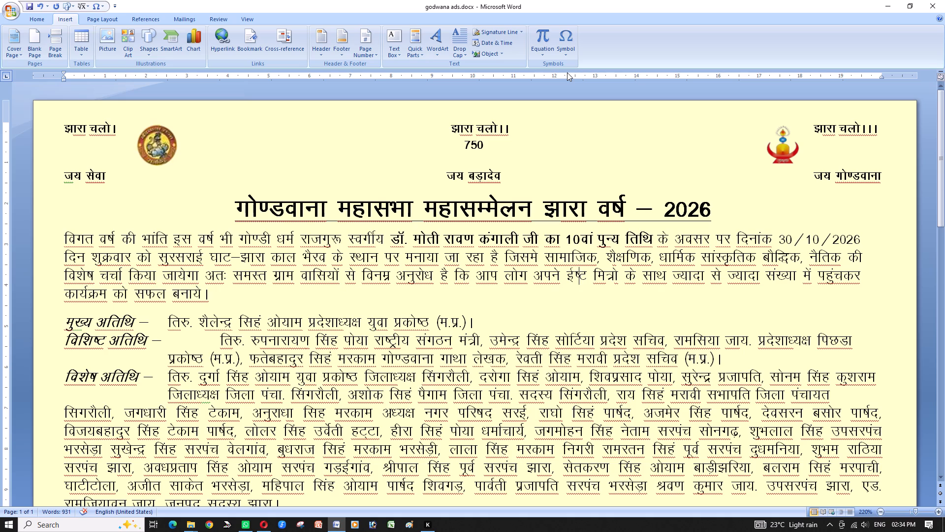
Proofread the rest of the opening paragraph, from ईष्ट मित्रो through the closing words कार्यक्रम को सफल बनाये.
key("Right")
key("Right")
key("Right")
key("Right")
key("Right")
key("Right")
key("Right")
key("Right")
key("Right")
key("Right")
key("Right")
key("Right")
key("Right")
key("Right")
key("Right")
key("Right")
key("Right")
key("Right")
key("Right")
key("Right")
key("Right")
key("Right")
key("Right")
key("Right")
key("Right")
key("Right")
key("Right")
key("Right")
key("Right")
key("Right")
key("Right")
key("Right")
key("Right")
key("Right")
key("Right")
key("Right")
key("Right")
key("Right")
key("Right")
key("Right")
key("Right")
Save the document, and on the मुख्य अतिथि line replace the chief guest's first name with the new guest's first name.
key("Right")
key("Right")
key("Right")
key("Right")
key("Right")
key("Right")
key("Right")
key("Right")
key("Right")
key("Right")
key("Right")
key("Right")
key("Right")
key("Right")
key("Right")
key("Right")
key("Right")
key("Right")
key("Right")
key("Right")
key("Right")
key("Right")
key("Right")
key("Right")
key("Right")
key("Right")
key("Right")
key("Right")
key("Right")
key("Left")
key("ctrl+s")
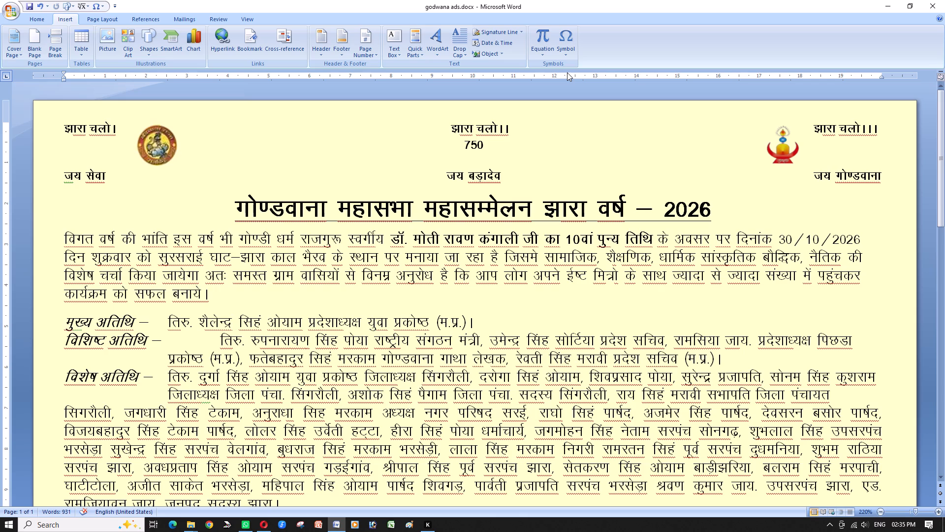
key("Right")
key("Left")
key("BackSpace")
key("BackSpace")
key("BackSpace")
key("BackSpace")
key("BackSpace")
key("BackSpace")
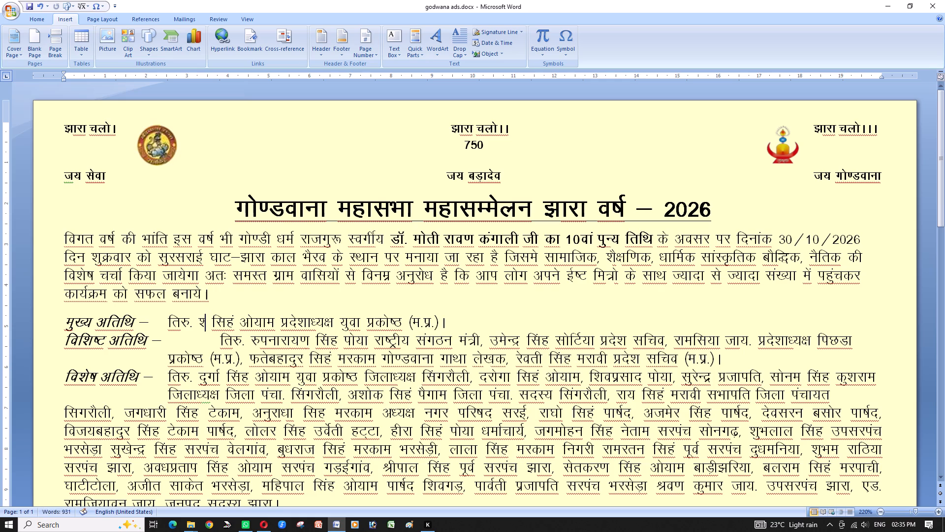
key("BackSpace")
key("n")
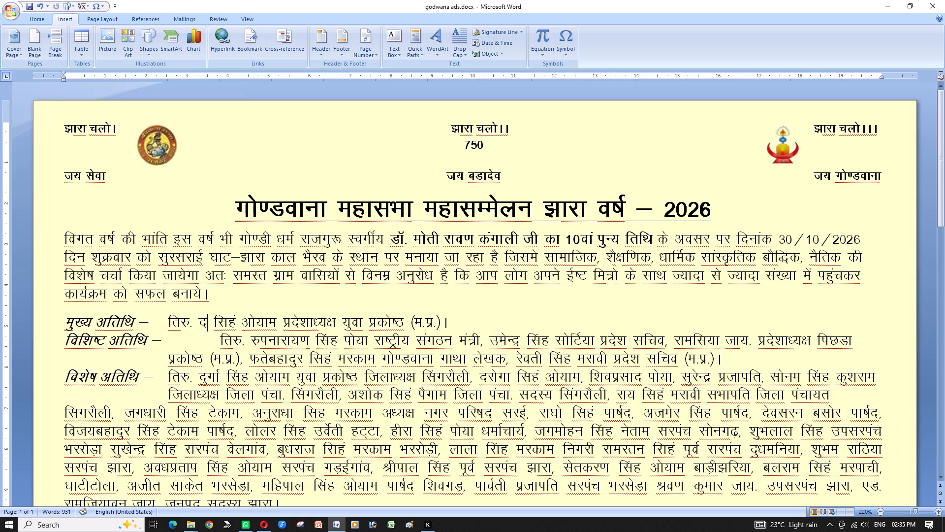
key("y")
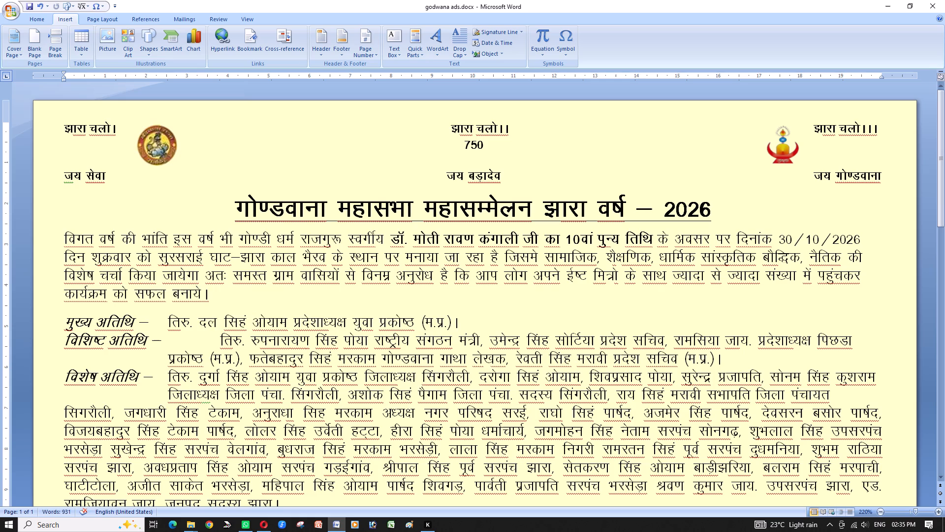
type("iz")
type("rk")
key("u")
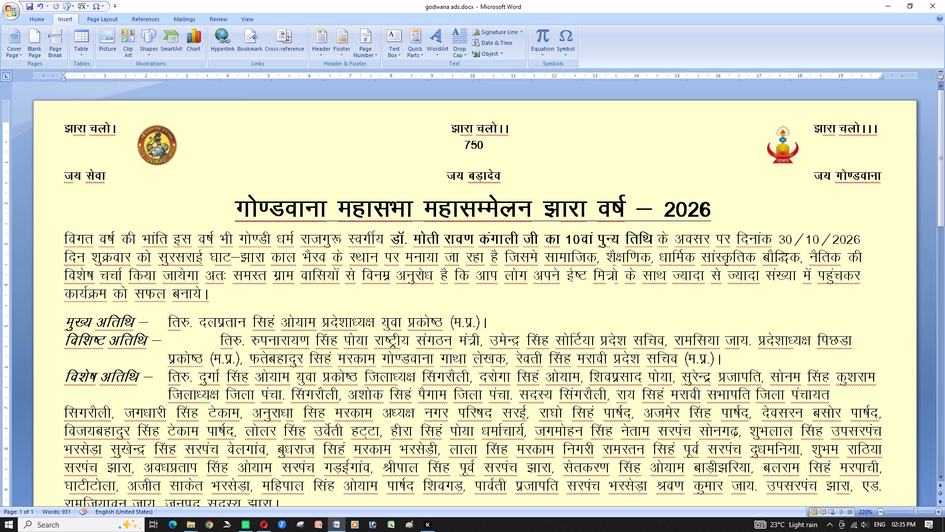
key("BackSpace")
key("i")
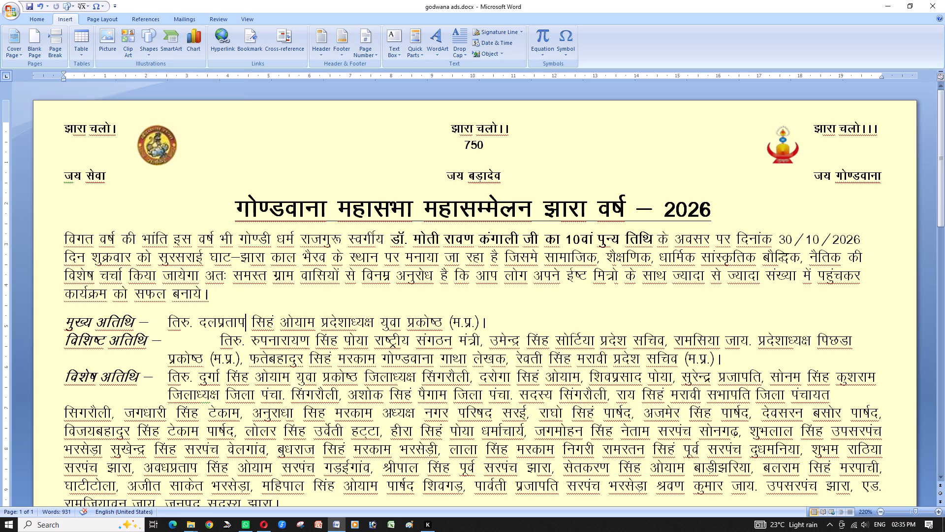
Change the chief guest's surname on the मुख्य अतिथि line to पैगाम.
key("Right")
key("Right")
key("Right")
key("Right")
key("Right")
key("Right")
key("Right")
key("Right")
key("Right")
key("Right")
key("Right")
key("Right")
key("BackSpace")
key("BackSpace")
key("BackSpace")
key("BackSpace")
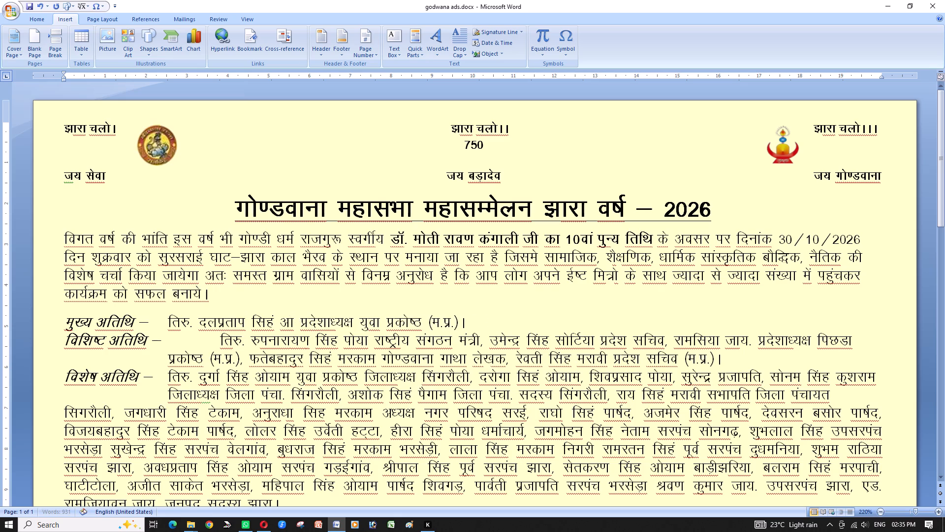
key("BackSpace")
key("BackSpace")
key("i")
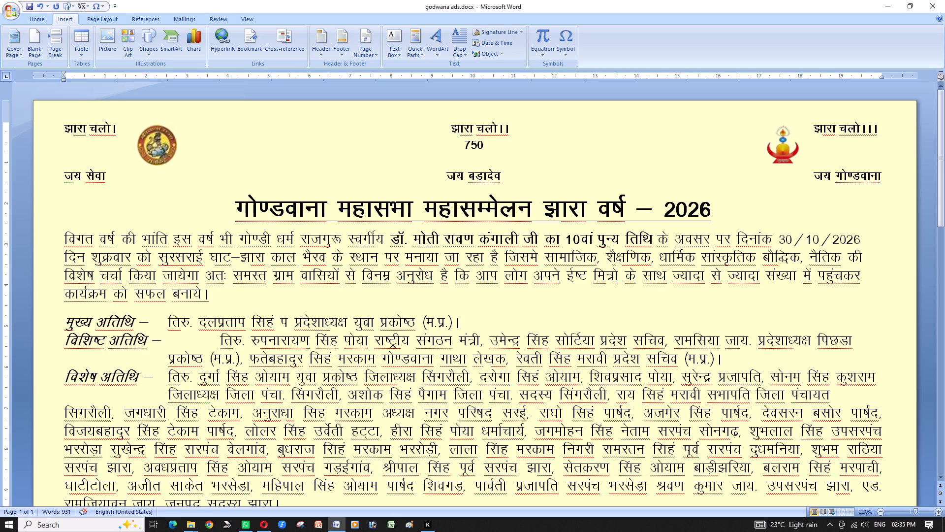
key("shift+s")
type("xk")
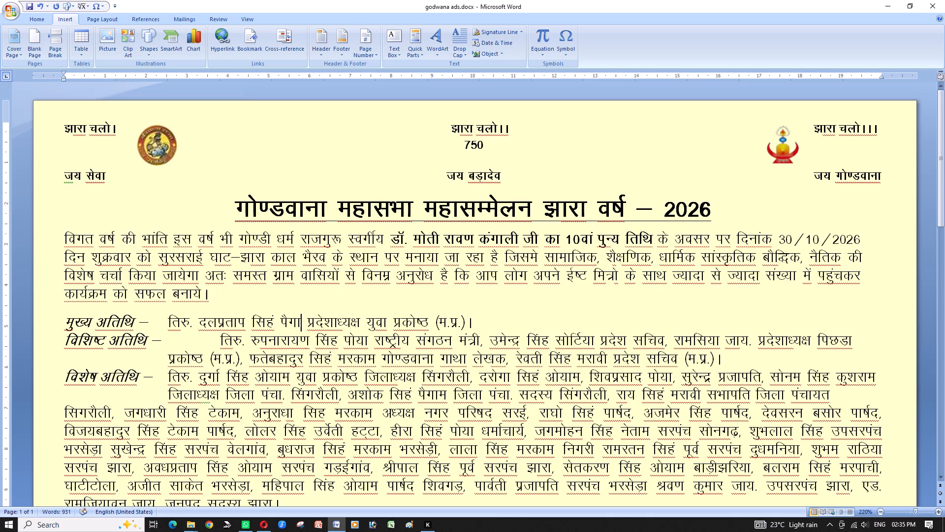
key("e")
Change the chief guest's post on the मुख्य अतिथि line to जिलाअध्यक्ष.
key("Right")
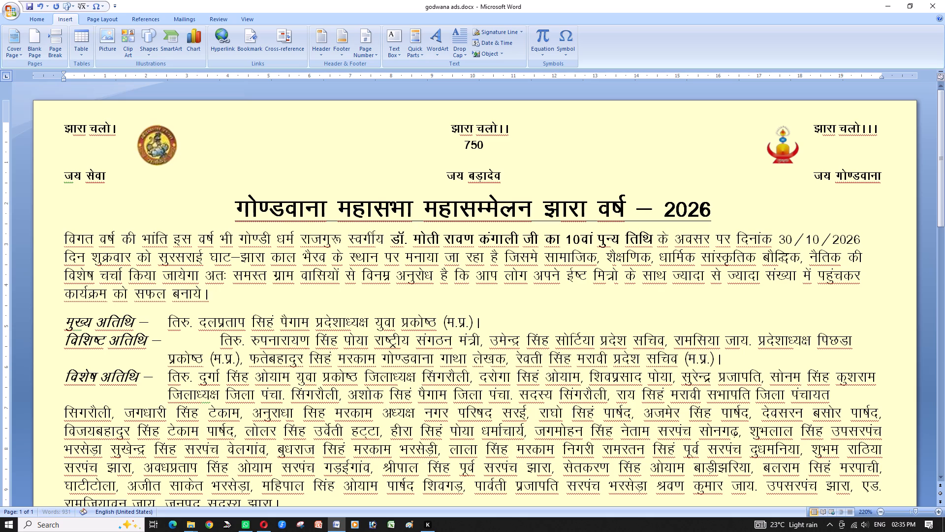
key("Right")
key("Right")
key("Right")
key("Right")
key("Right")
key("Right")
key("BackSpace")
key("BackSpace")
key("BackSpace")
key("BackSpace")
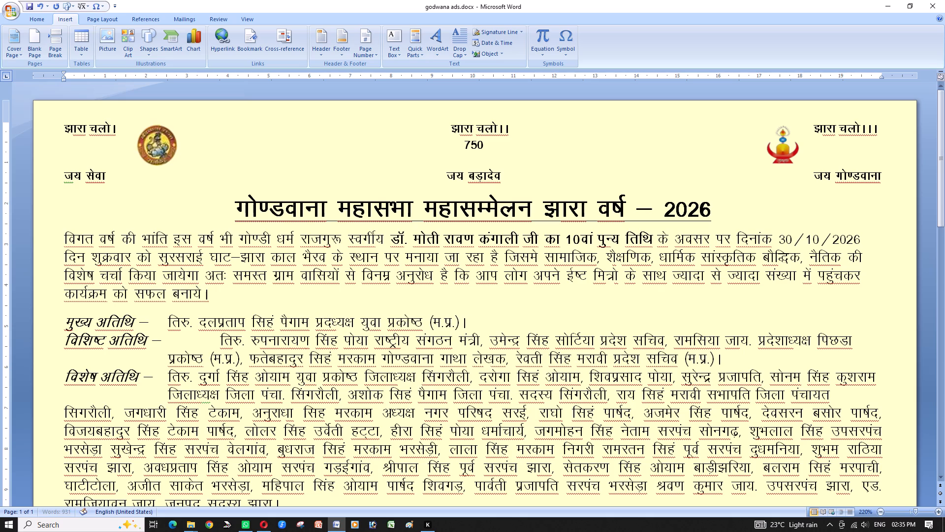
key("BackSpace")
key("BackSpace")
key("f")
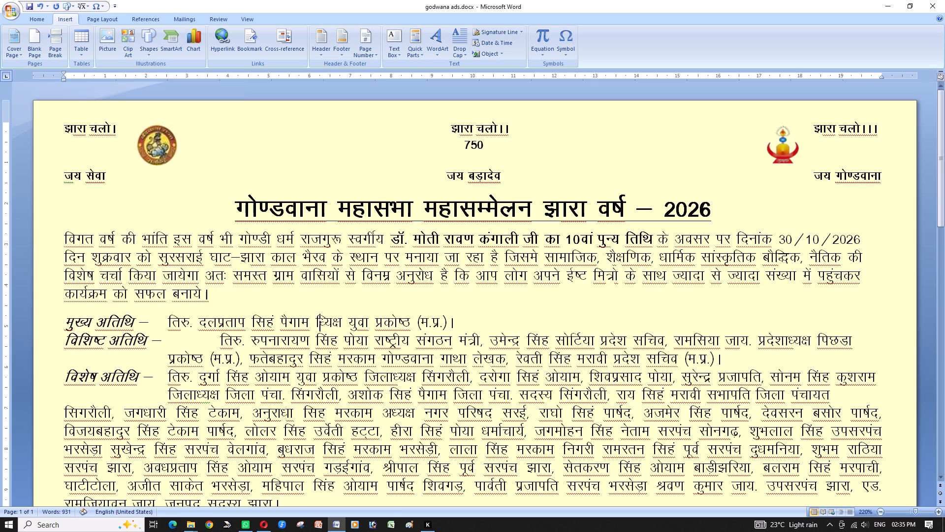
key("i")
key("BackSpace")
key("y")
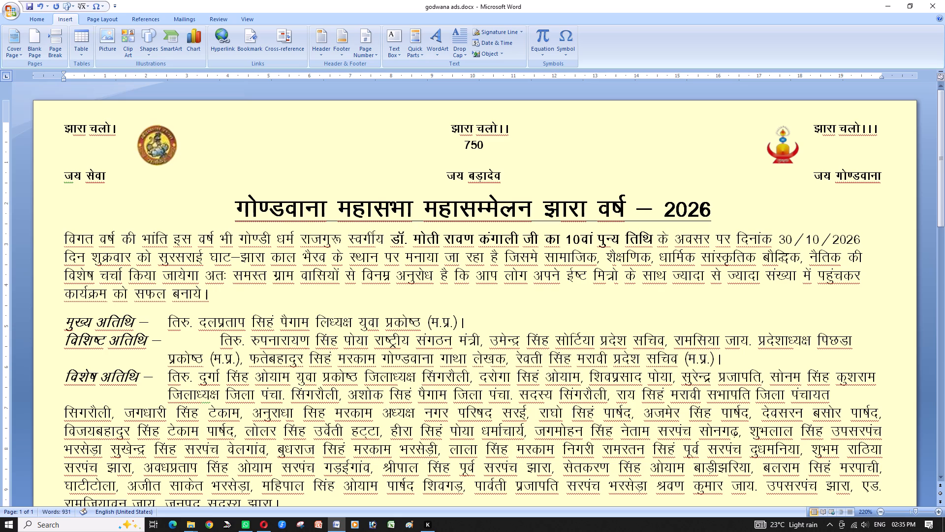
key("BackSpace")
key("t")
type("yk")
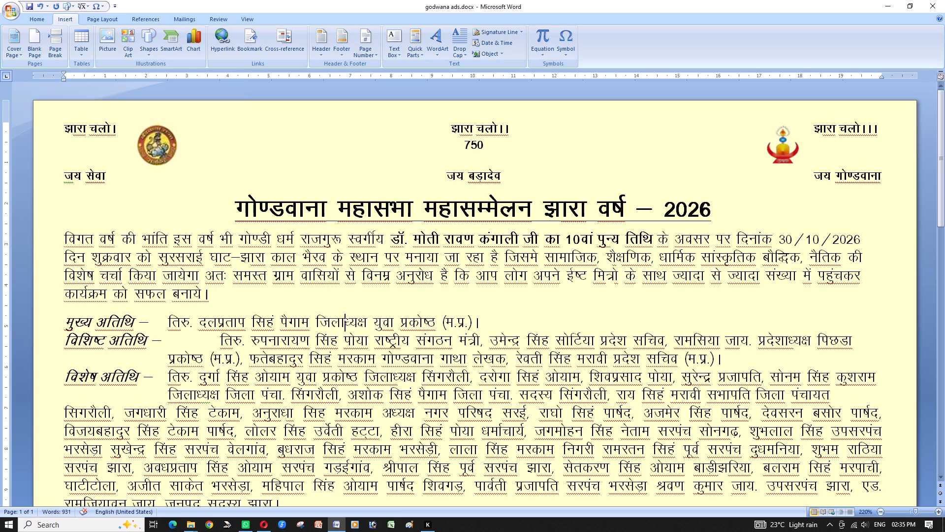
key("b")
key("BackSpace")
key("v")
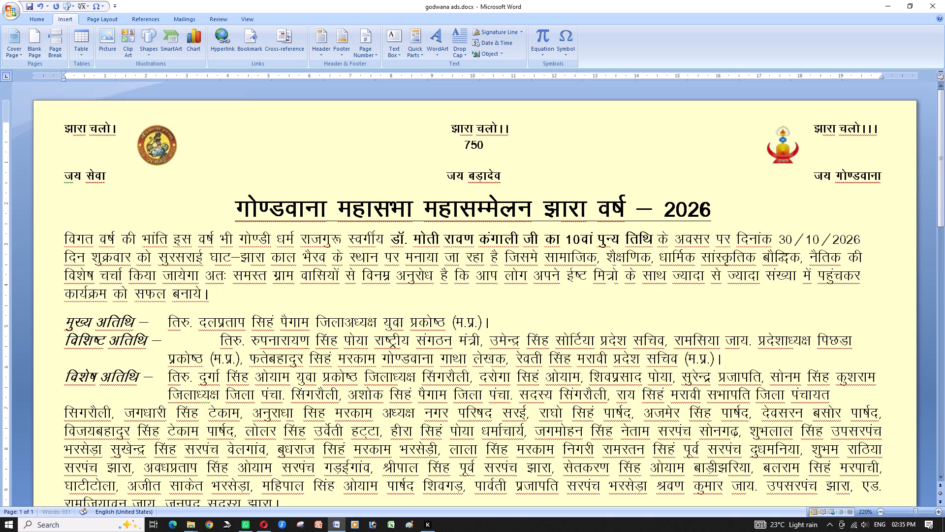
Read on through युवा प्रकोष्ठ in the chief guest line and save the document.
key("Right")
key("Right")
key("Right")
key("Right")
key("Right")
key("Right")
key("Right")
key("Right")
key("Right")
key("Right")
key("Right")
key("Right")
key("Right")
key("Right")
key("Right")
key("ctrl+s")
Replace युवा प्रकोष्ठ with सिंगरौली after the chief guest's post on the मुख्य अतिथि line and save the document.
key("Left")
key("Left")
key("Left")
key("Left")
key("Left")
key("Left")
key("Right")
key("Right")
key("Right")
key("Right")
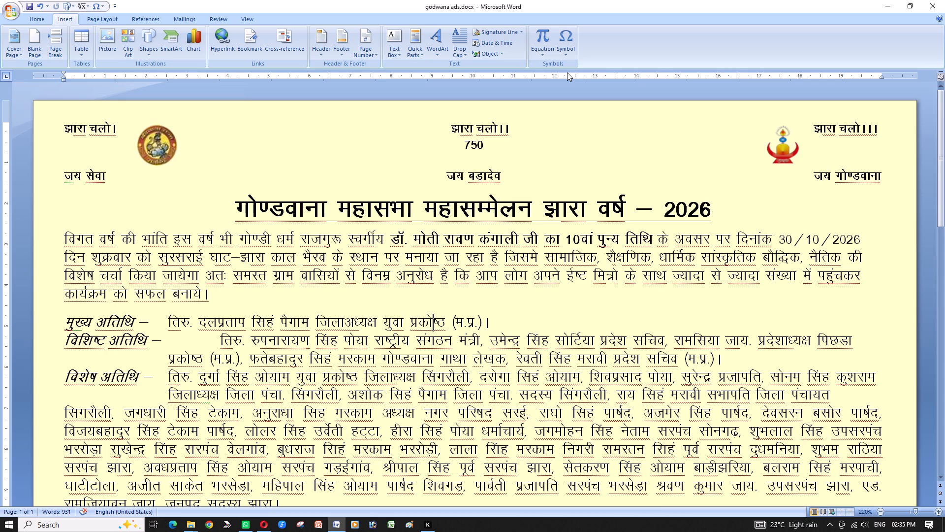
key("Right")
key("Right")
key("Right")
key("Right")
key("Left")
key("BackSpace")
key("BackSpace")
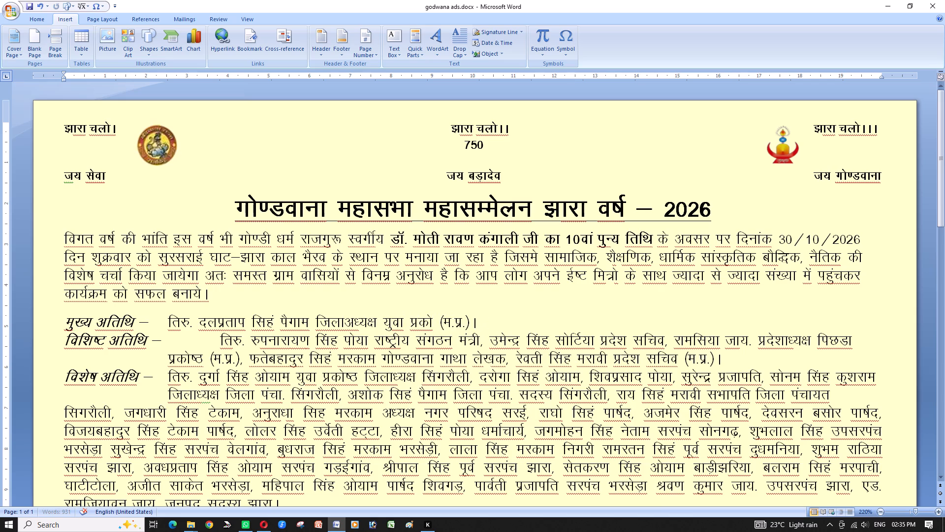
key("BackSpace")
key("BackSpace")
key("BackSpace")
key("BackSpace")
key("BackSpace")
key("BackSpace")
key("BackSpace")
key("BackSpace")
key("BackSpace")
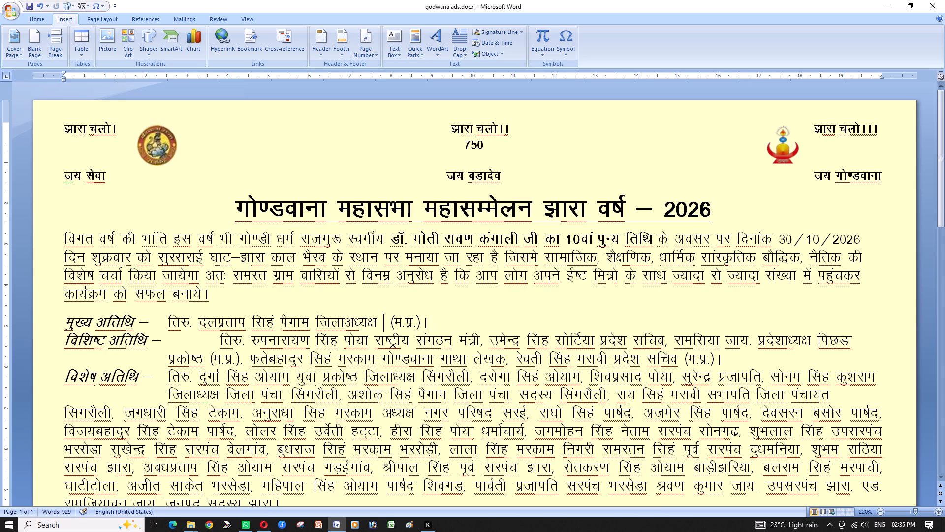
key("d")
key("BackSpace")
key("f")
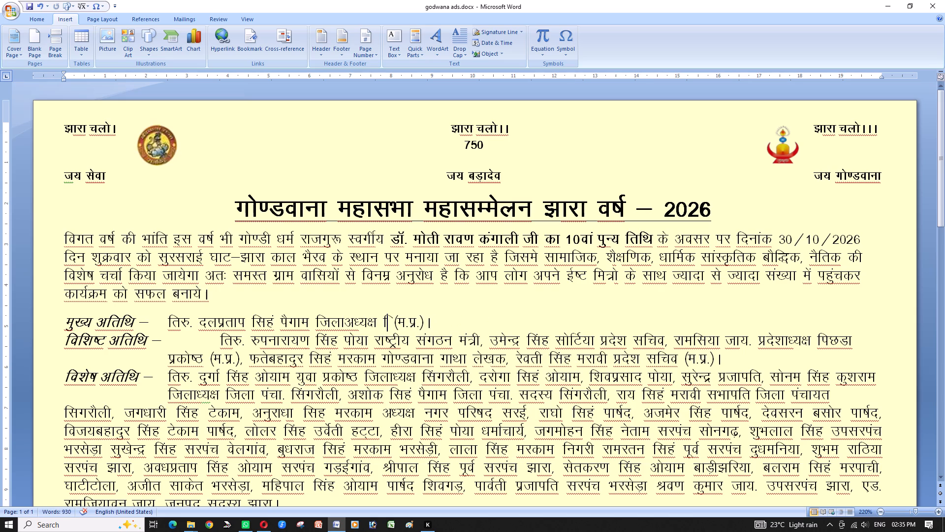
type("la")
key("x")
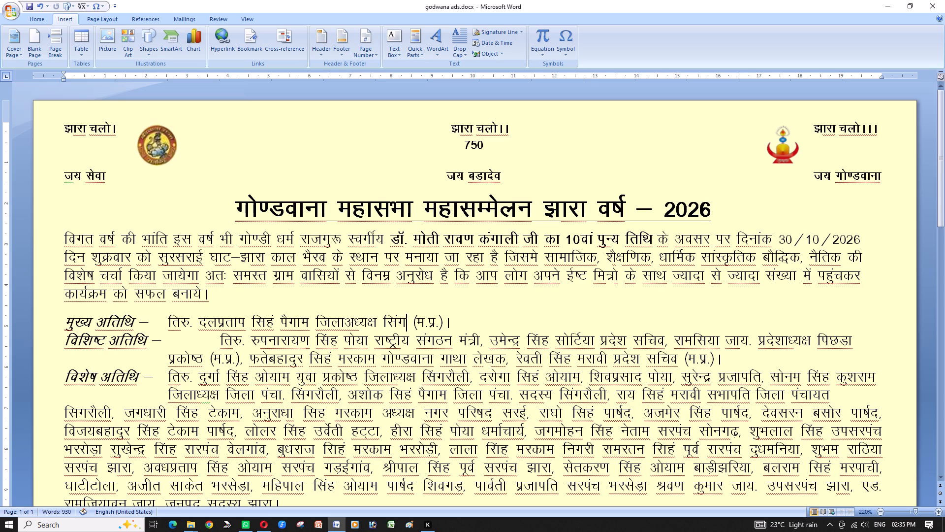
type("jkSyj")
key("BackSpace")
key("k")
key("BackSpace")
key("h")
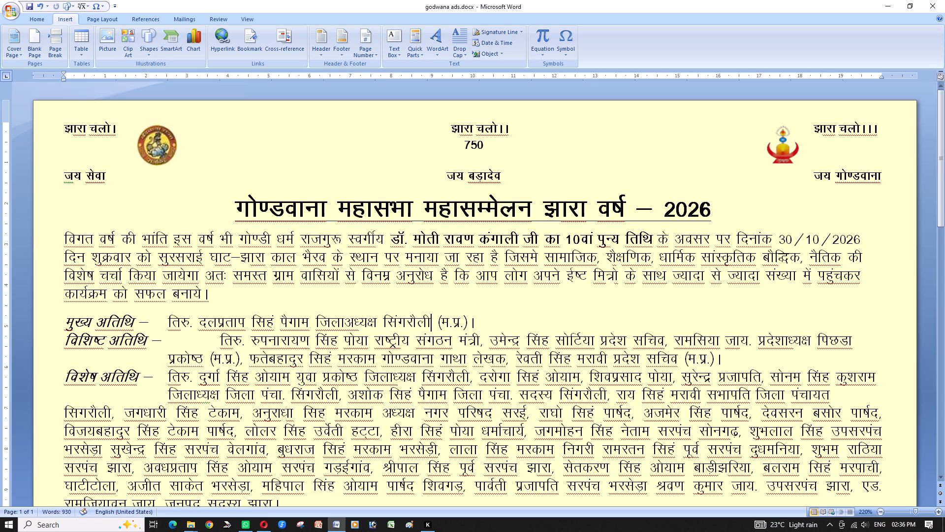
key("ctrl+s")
Read on from the end of the मुख्य अतिथि line to the first guest's name on the विशिष्ट अतिथि line.
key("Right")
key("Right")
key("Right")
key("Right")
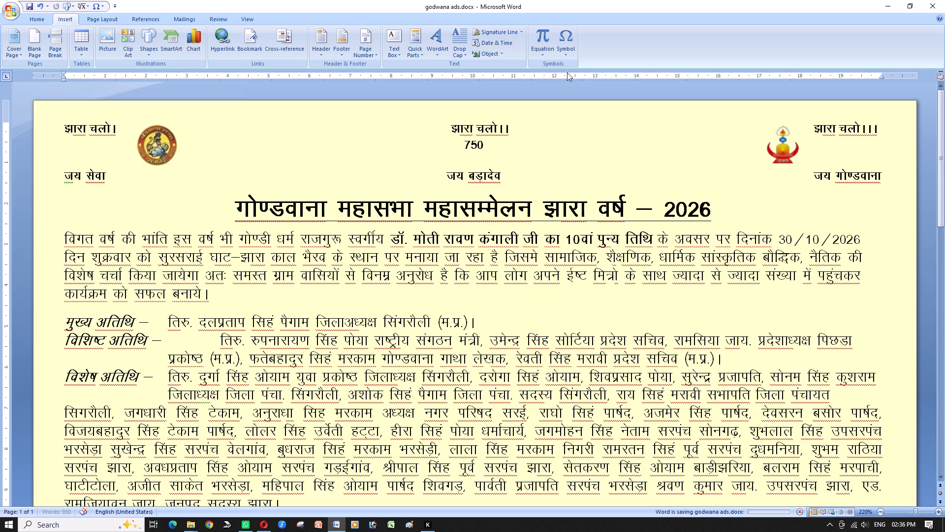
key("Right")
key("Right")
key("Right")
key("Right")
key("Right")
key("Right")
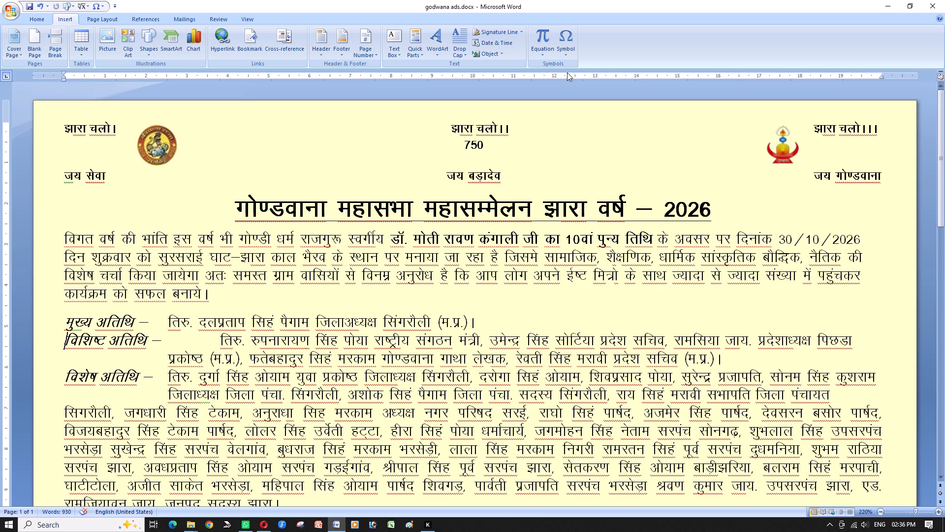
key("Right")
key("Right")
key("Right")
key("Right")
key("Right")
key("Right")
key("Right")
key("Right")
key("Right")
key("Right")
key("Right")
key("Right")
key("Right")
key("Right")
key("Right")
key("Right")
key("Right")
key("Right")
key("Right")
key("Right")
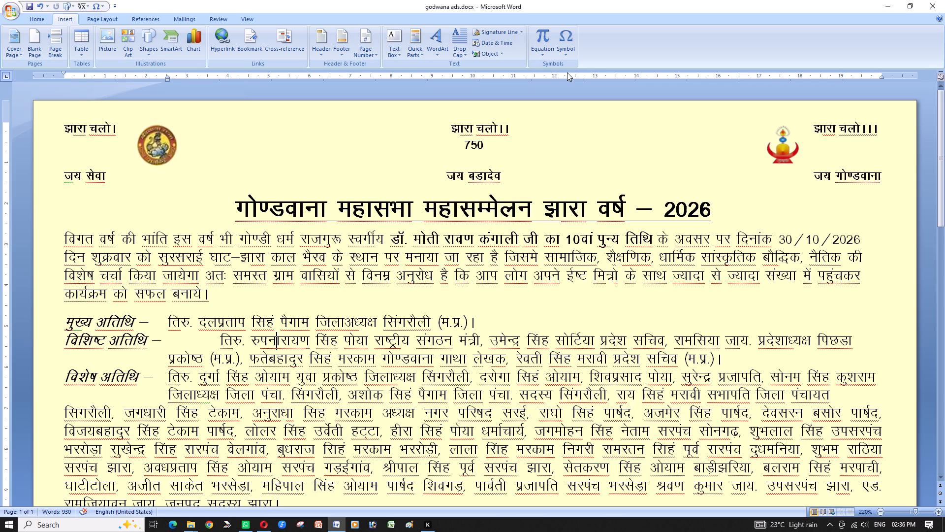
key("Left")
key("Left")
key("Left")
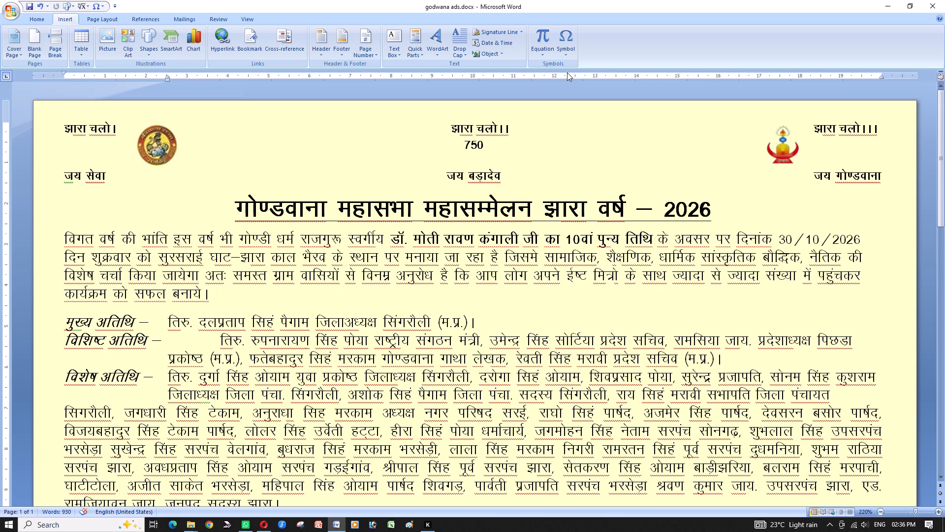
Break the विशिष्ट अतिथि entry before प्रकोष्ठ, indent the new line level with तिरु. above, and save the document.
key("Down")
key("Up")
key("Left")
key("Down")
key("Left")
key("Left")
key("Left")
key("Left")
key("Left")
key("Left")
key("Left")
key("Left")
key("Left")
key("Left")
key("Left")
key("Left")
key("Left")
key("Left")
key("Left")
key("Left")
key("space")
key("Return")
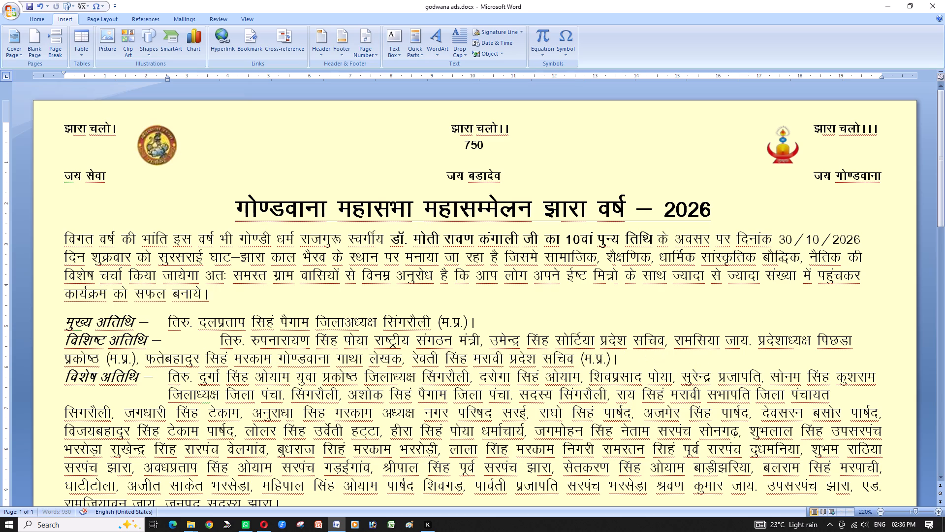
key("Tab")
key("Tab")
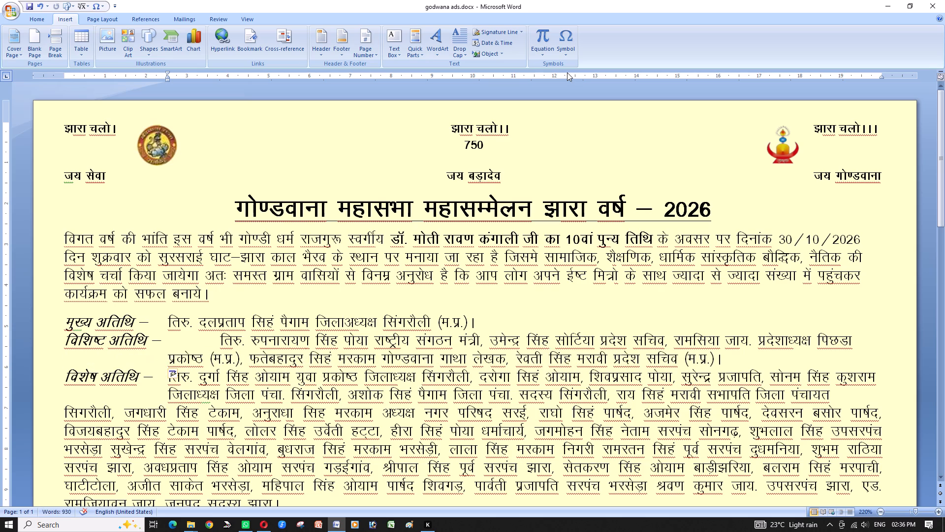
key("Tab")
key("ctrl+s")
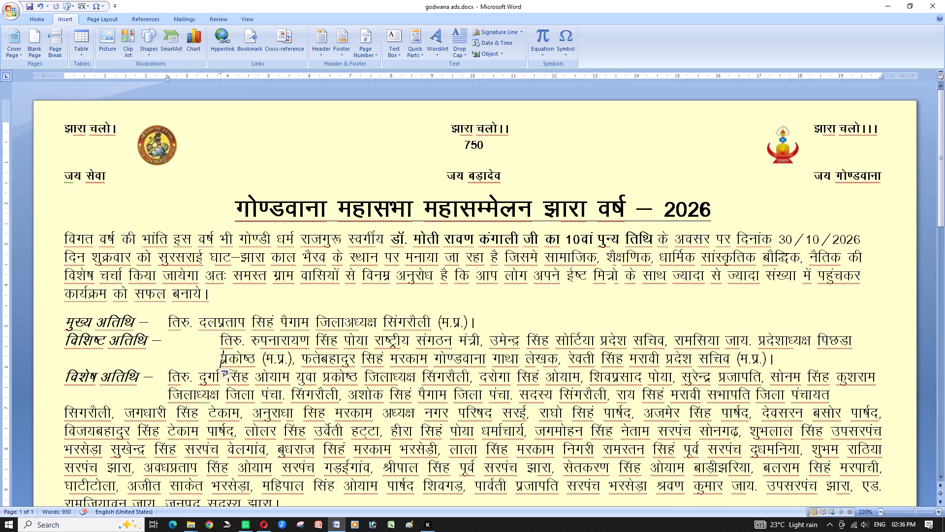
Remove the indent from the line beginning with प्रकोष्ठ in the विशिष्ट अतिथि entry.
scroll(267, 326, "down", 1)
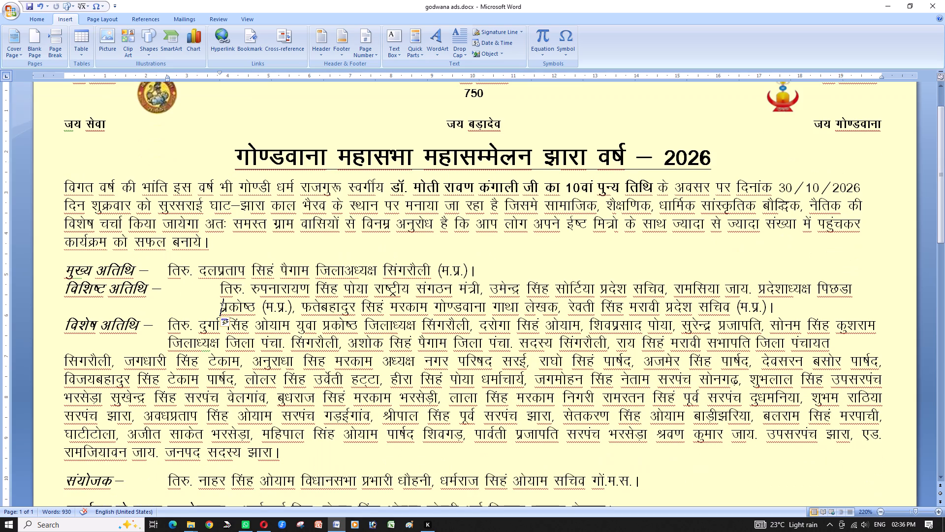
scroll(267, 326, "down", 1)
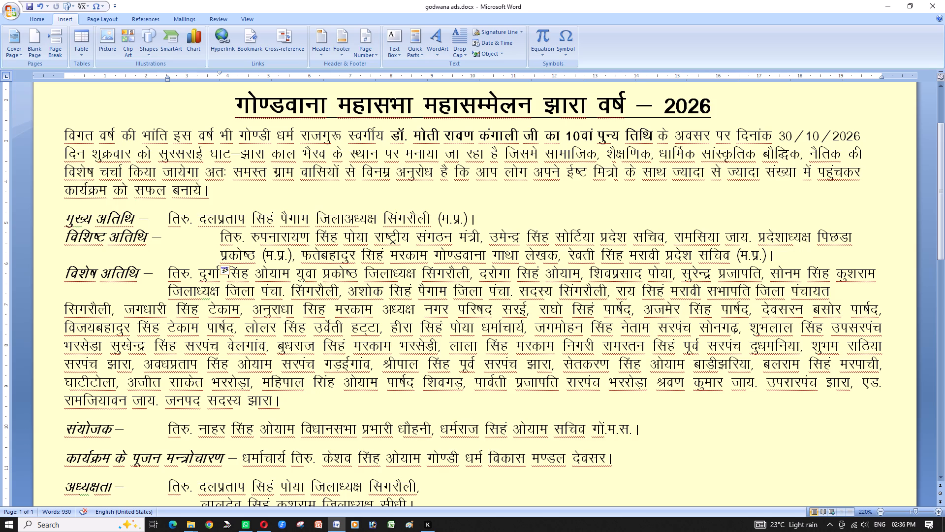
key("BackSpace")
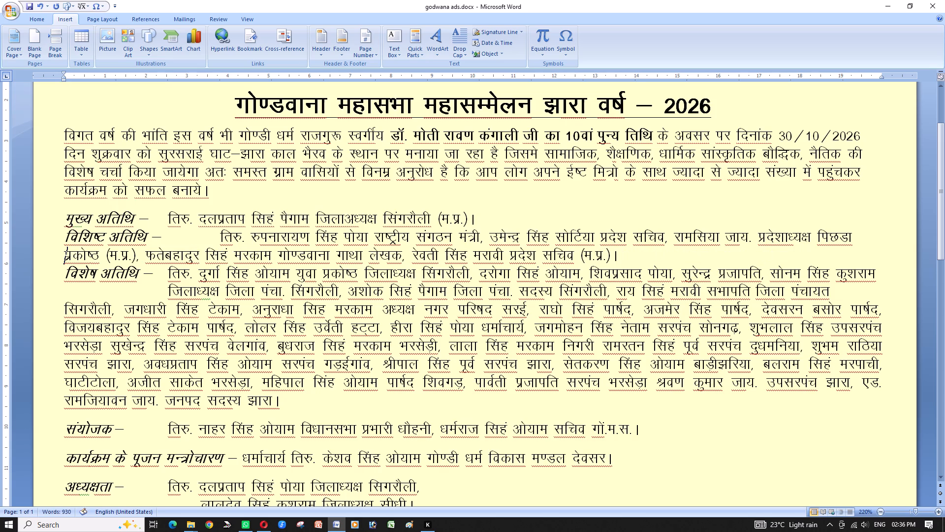
Delete the extra tab and space between the विशिष्ट अतिथि – label and तिरु.
key("Up")
key("Right")
key("Right")
key("Right")
key("Right")
key("Right")
key("Right")
key("Right")
key("Right")
key("Right")
key("Right")
key("Right")
key("Right")
key("Right")
key("Right")
key("Right")
key("Right")
key("Right")
key("Right")
key("Right")
key("Right")
key("Left")
key("Left")
key("Right")
key("BackSpace")
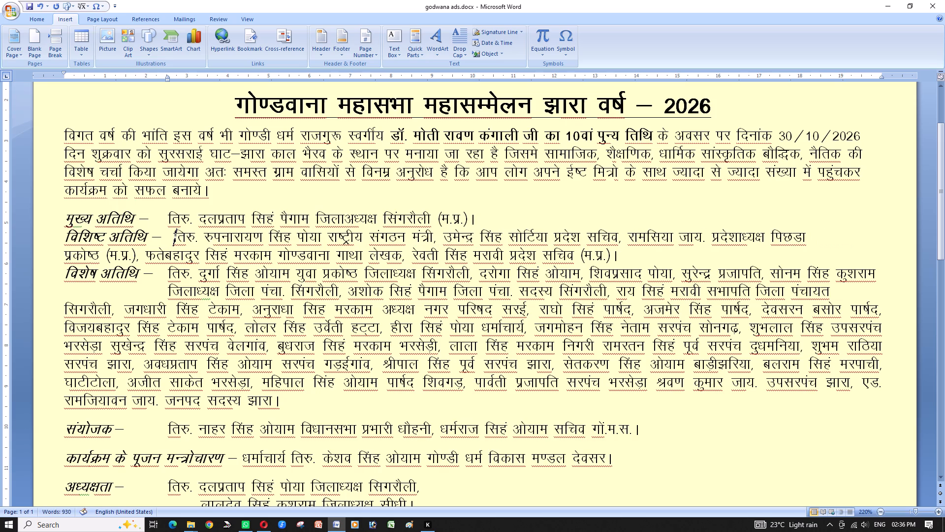
key("BackSpace")
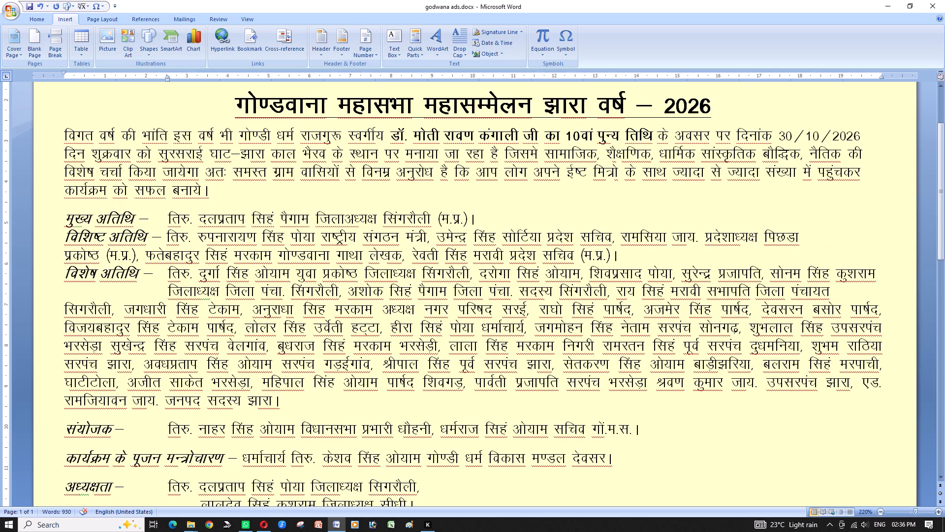
Rejoin the line beginning with प्रकोष्ठ to the विशिष्ट अतिथि line after पिछडा, leaving a single space between the words.
key("Down")
key("Left")
key("Left")
key("Left")
key("Left")
key("Left")
key("Left")
key("Left")
key("Left")
key("Left")
key("Left")
key("Left")
key("Left")
key("Left")
key("Left")
key("Left")
key("Left")
key("Left")
key("Left")
key("Left")
key("Left")
key("Left")
key("Right")
key("BackSpace")
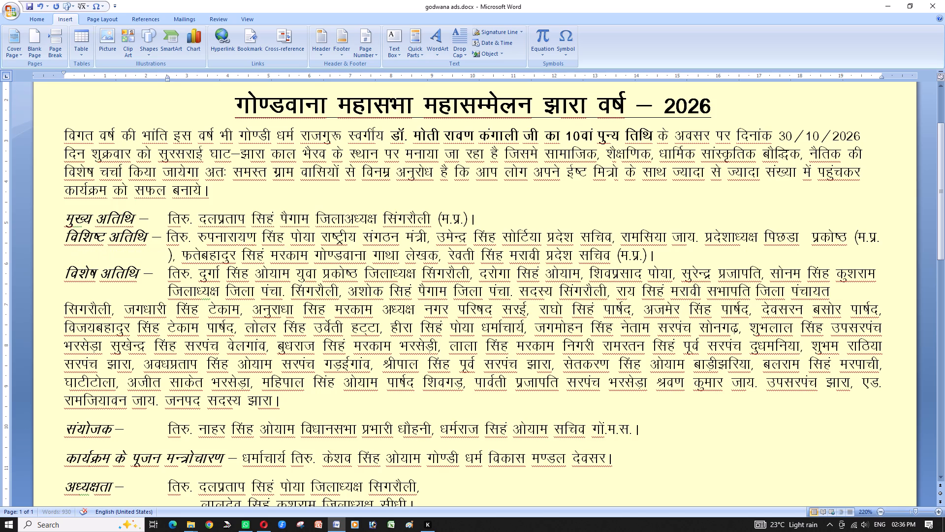
key("BackSpace")
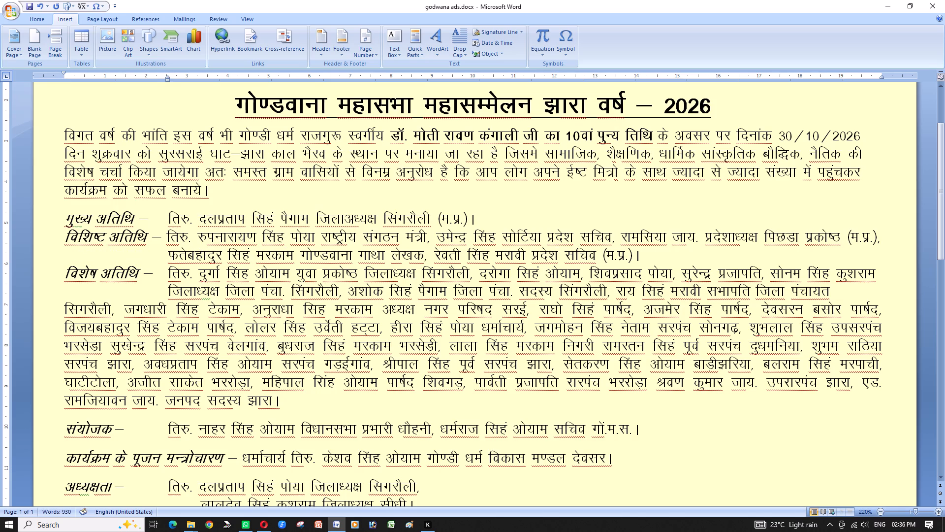
Tidy the gap before प्रकोष्ठ in the विशिष्ट अतिथि line to a single space and save the document.
key("BackSpace")
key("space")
key("Right")
key("Right")
key("Right")
key("Right")
key("Right")
key("Right")
key("Right")
key("Right")
key("Right")
key("Right")
key("Right")
key("Right")
key("Right")
key("Right")
key("Right")
key("Right")
key("Right")
key("Right")
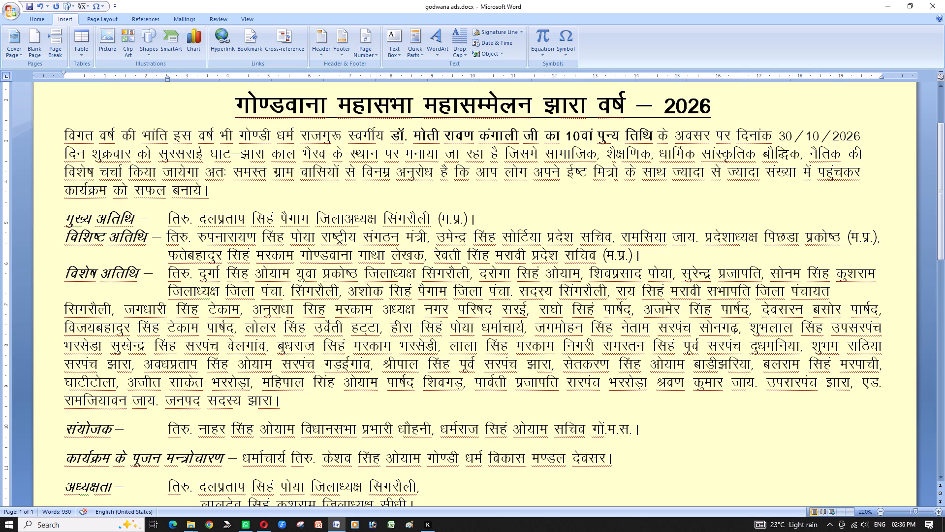
key("ctrl+s")
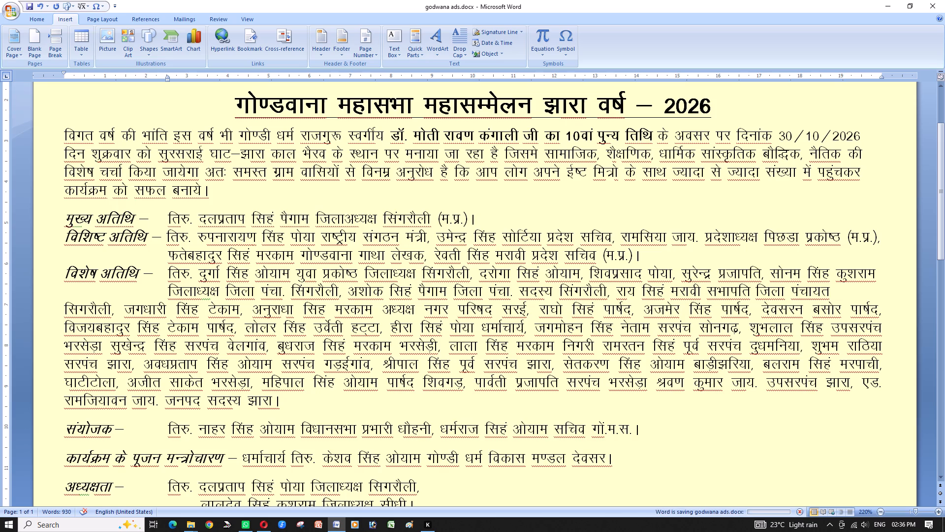
Delete the fourth guest's name, along with its comma, from the first line of the विशेष अतिथि entry.
key("Down")
key("Down")
key("Down")
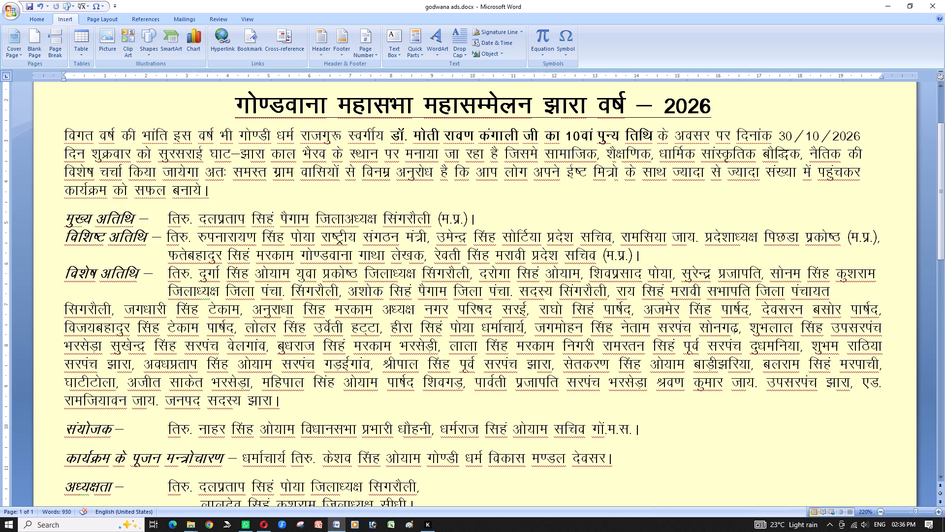
scroll(269, 356, "down", 2)
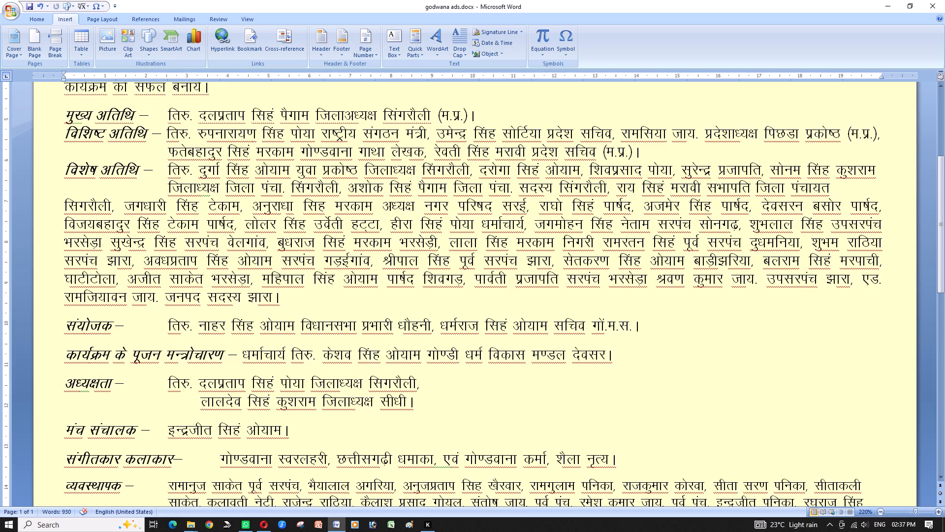
left_click_drag(684, 173, 758, 171)
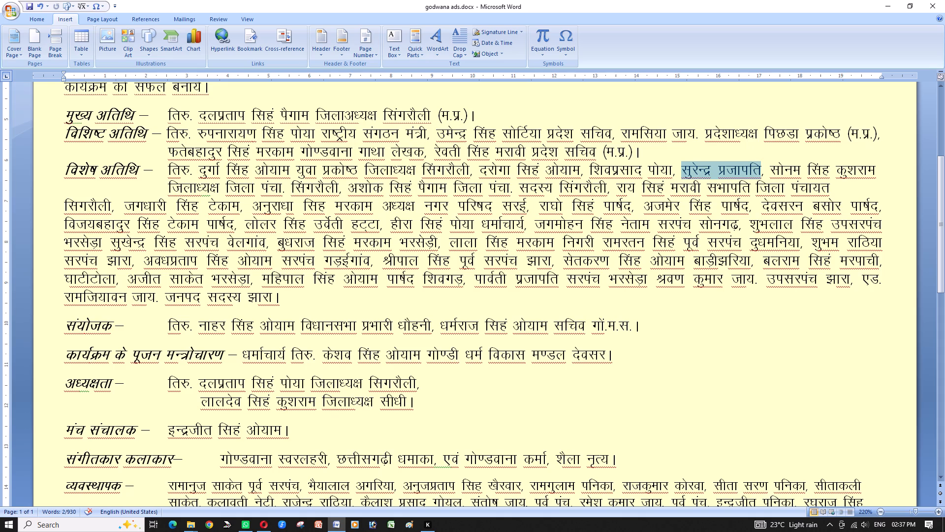
key("BackSpace")
key("Right")
key("BackSpace")
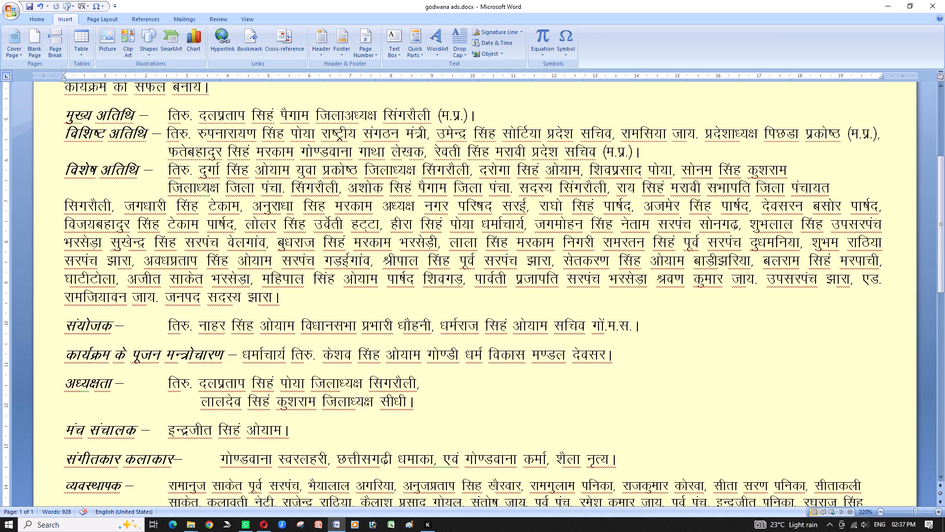
Remove the indent of the line beginning with जिलाध्यक्ष and rejoin it to the first विशेष अतिथि line.
left_click(168, 191)
key("BackSpace")
key("BackSpace")
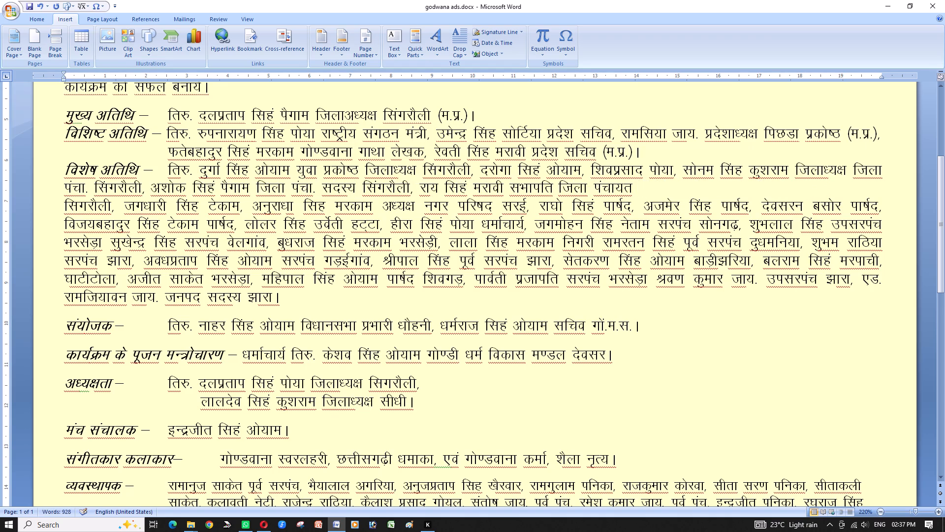
Break the विशेष अतिथि entry before पंचा. and indent the new line level with तिरु. above.
key("Right")
key("Right")
key("Right")
key("Right")
key("Right")
key("Right")
key("Right")
key("Right")
key("Right")
key("Right")
key("Right")
key("Right")
key("Right")
key("Right")
key("Return")
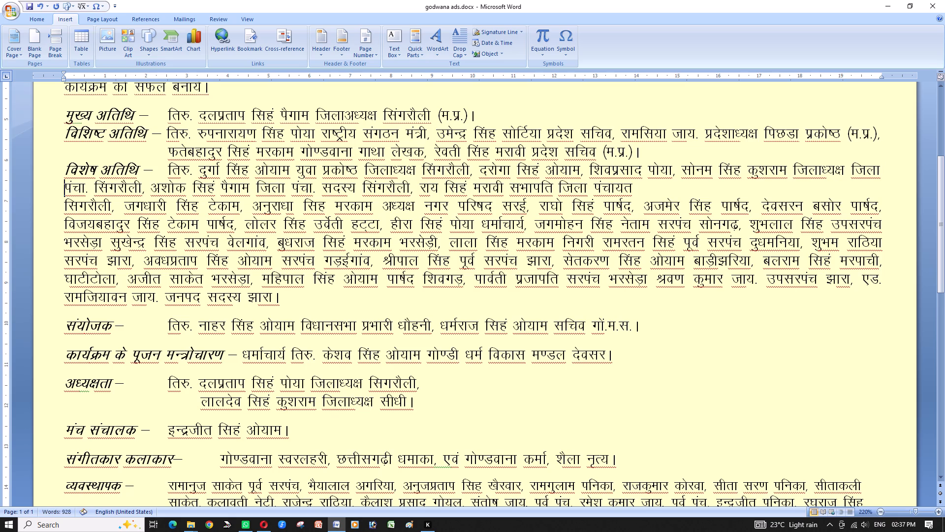
key("Tab")
key("Tab")
Join the line beginning with सिगरौली to the line above it, after जिला पंचायत, with a space between them.
key("Right")
key("Right")
key("Right")
key("Right")
key("Right")
key("Right")
key("Right")
key("Right")
key("Right")
key("Right")
key("Right")
key("Right")
key("Right")
key("Right")
key("Right")
key("Right")
key("Right")
key("Right")
key("Right")
key("Right")
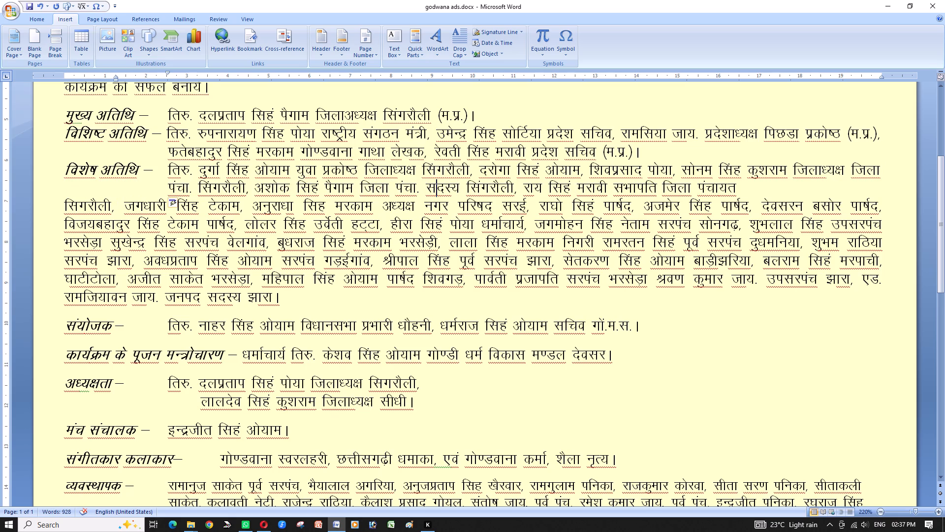
key("Right")
key("Right")
key("Right")
key("Right")
key("Right")
key("Right")
key("Right")
key("Right")
key("Right")
key("Right")
key("Right")
key("Right")
key("Right")
key("Right")
key("Right")
key("Right")
key("Right")
key("Right")
key("Right")
key("Right")
key("Right")
key("Right")
key("Right")
key("Right")
key("Right")
key("Right")
key("Right")
key("Right")
key("Right")
key("Right")
key("Right")
key("Right")
key("Right")
key("Right")
key("Right")
key("Right")
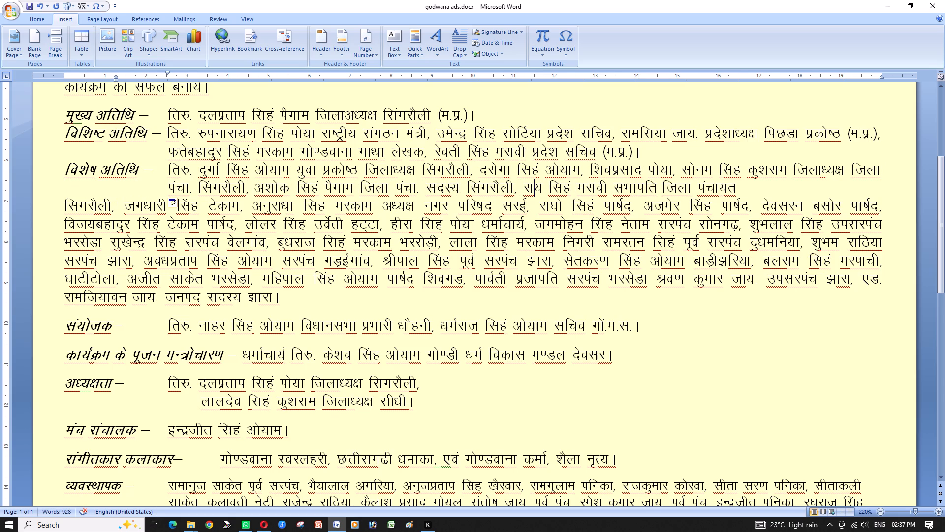
key("Left")
key("Left")
key("Left")
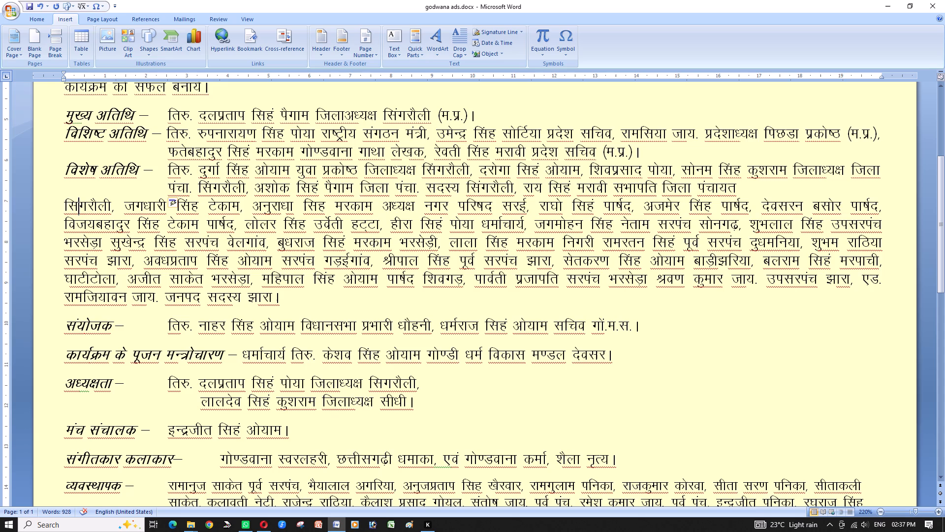
key("Left")
key("Left")
key("Left")
key("Right")
key("BackSpace")
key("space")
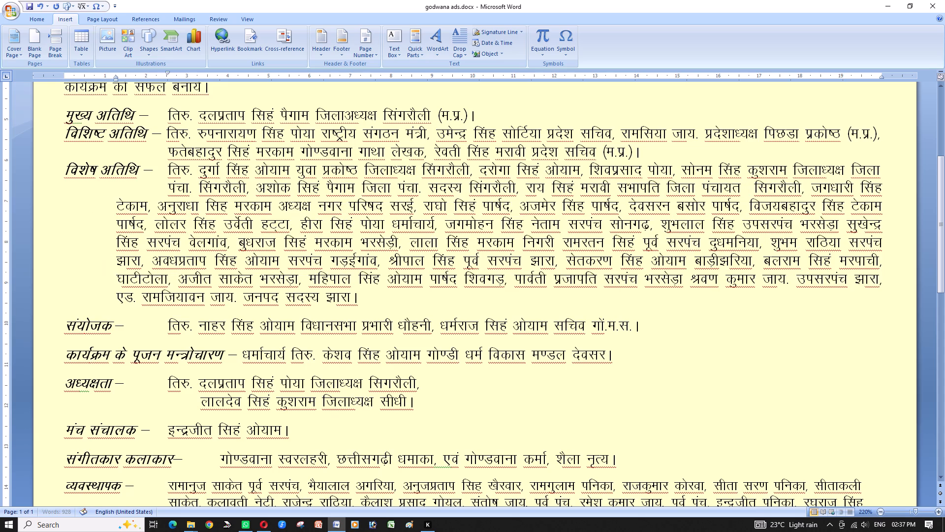
Break the विशेष अतिथि entry before टेकाम and remove the new line's indent.
key("Right")
key("Right")
key("Right")
key("Right")
key("Right")
key("Right")
key("Right")
key("Right")
key("Right")
key("Right")
key("Right")
key("Right")
key("Right")
key("Right")
key("Right")
key("Right")
key("Right")
key("Right")
key("Right")
key("Right")
key("Right")
key("Right")
key("Return")
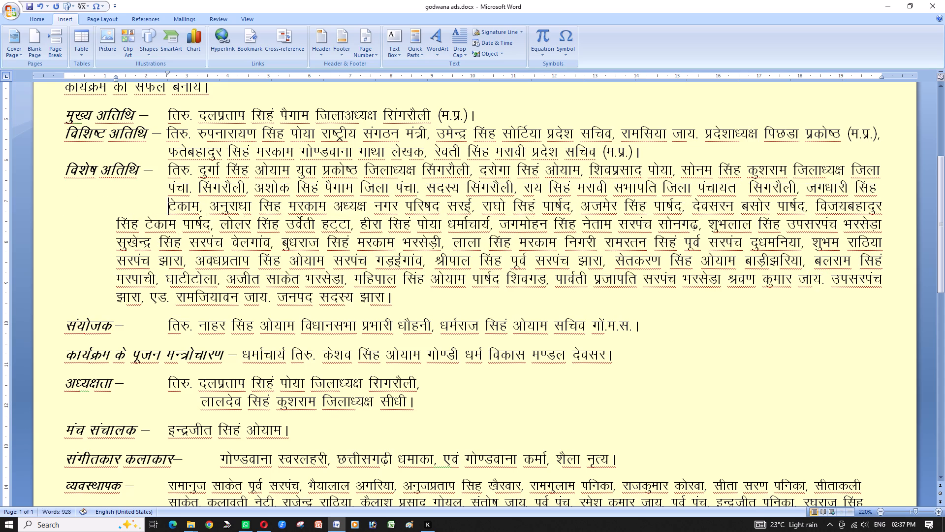
key("BackSpace")
key("BackSpace")
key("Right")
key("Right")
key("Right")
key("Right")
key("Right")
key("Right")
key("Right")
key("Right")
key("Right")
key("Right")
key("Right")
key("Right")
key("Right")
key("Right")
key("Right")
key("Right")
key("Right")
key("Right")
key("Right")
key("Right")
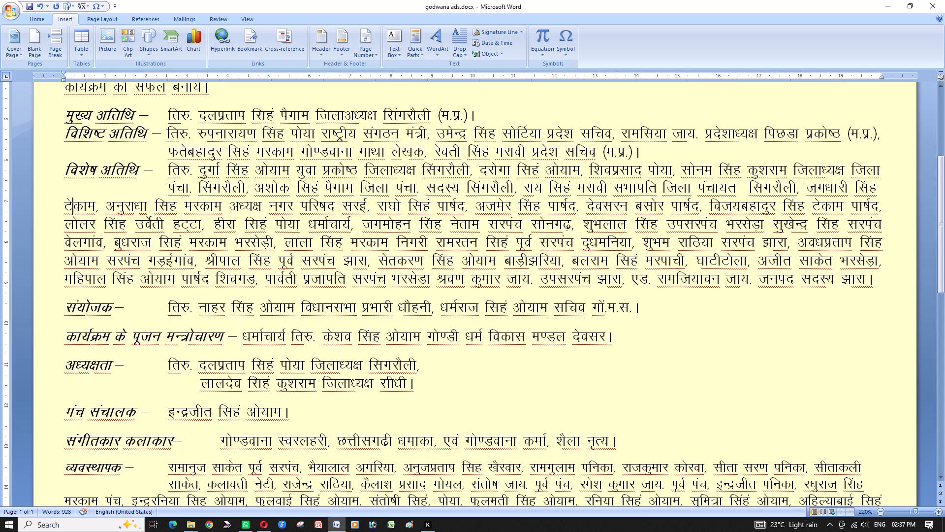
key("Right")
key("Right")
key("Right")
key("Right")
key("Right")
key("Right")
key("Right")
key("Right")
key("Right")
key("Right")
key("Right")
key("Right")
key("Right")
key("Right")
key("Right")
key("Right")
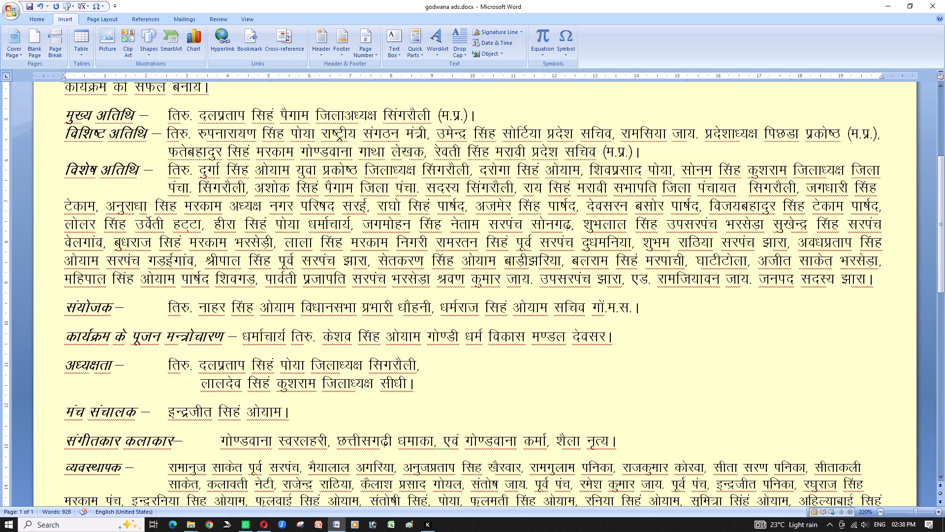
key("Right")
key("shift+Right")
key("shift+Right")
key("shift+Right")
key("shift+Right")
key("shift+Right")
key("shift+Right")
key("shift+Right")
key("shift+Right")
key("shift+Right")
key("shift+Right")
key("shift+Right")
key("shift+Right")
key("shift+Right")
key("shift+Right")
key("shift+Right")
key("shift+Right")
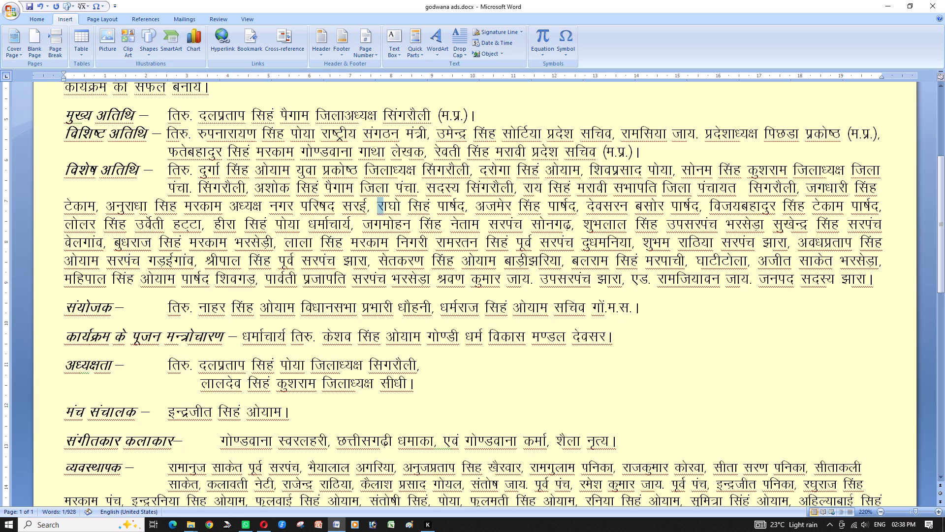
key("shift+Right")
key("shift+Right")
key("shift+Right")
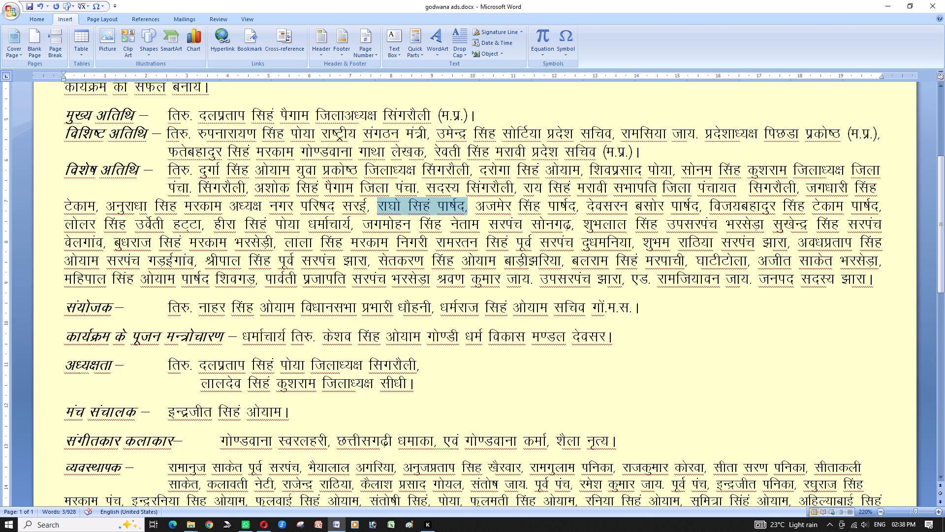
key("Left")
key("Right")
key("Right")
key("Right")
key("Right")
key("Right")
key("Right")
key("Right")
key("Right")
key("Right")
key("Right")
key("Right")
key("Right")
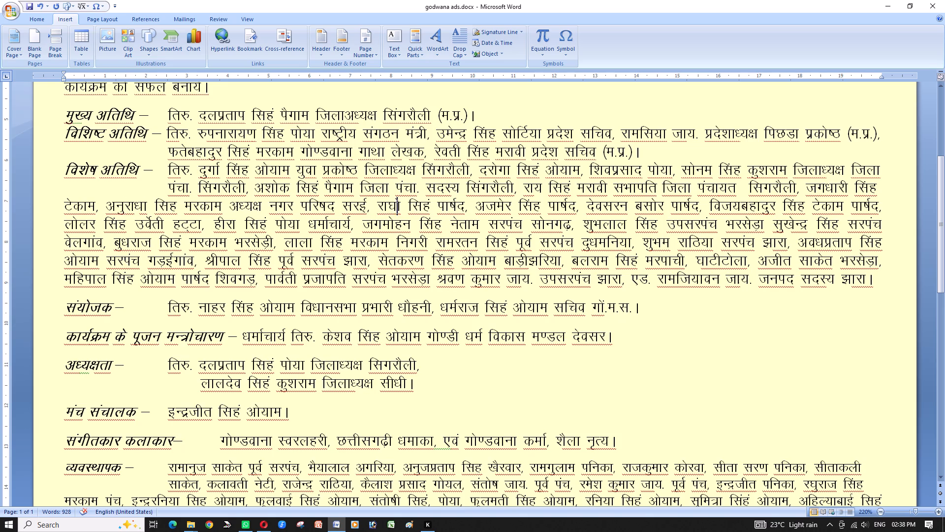
Delete the entire guest entry ending in अध्यक्ष नगर परिषद सरई, with its comma, from the विशेष अतिथि line beginning with टेकाम.
key("Left")
key("Left")
key("Left")
key("Left")
key("Left")
key("Left")
key("Left")
key("Left")
key("Left")
key("Left")
key("Left")
key("Left")
key("Left")
key("Left")
key("Left")
key("Left")
key("Left")
key("Left")
key("Left")
key("Left")
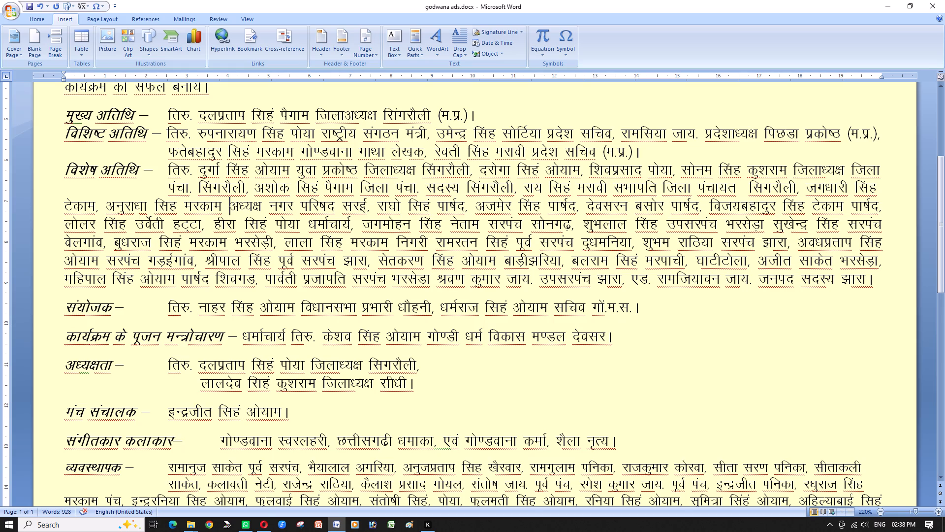
key("Left")
key("Left")
key("Right")
key("shift+Right")
key("shift+Right")
key("shift+Right")
key("shift+Right")
key("shift+Right")
key("shift+Right")
key("shift+Right")
key("shift+Right")
key("shift+Right")
key("shift+Right")
key("shift+Right")
key("shift+Right")
key("shift+Right")
key("shift+Right")
key("shift+Right")
key("shift+Right")
key("shift+Right")
key("shift+Right")
key("shift+Right")
key("shift+Right")
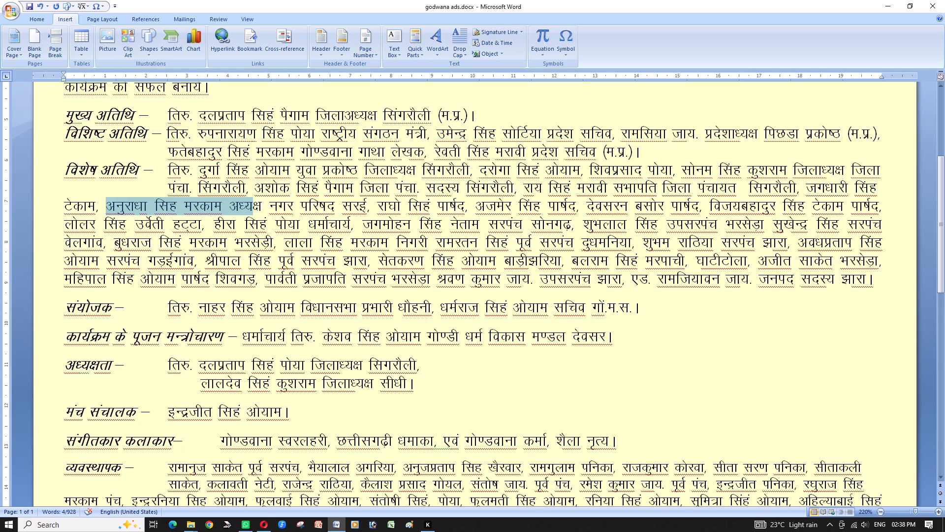
key("shift+Right")
key("shift+Right")
key("shift+Right")
key("shift+Right")
key("shift+Right")
key("shift+Right")
key("shift+Right")
key("shift+Right")
key("shift+Right")
key("shift+Right")
key("shift+Right")
key("shift+Right")
key("shift+Right")
key("shift+Right")
key("shift+Right")
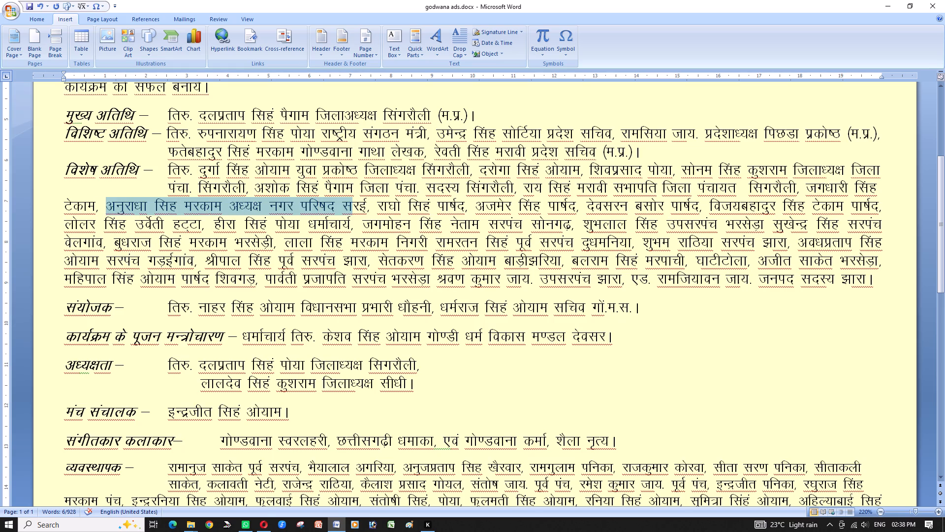
key("shift+Right")
key("shift+Right")
key("shift+Right")
key("shift+Right")
key("shift+Right")
key("shift+Left")
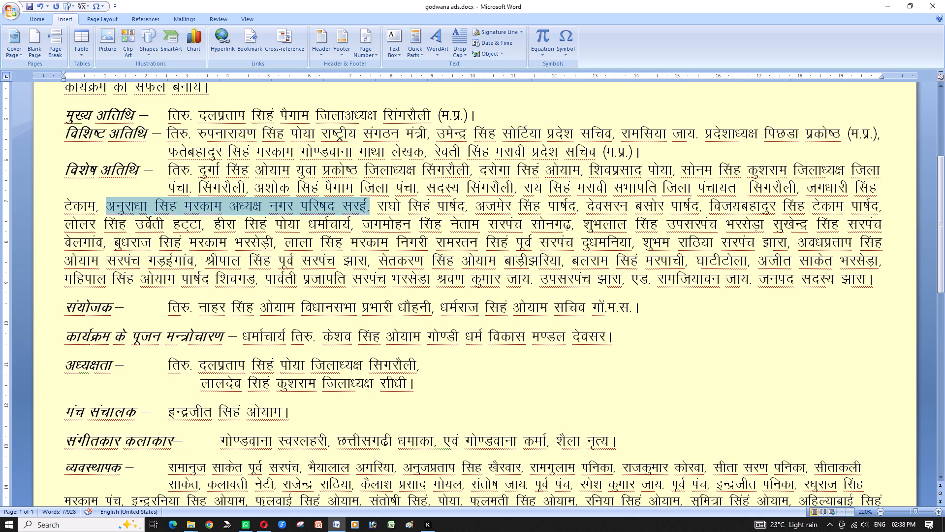
key("BackSpace")
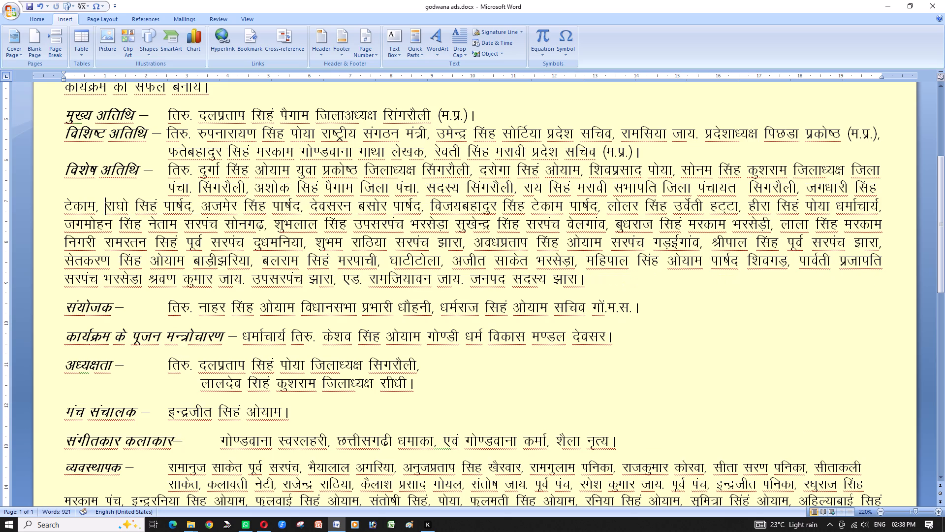
Proofread the first three पार्षद entries in the विशेष अतिथि line beginning with टेकाम, checking spelling and punctuation.
key("Right")
key("Right")
key("Right")
key("Right")
key("Right")
key("Right")
key("Right")
key("Right")
key("Right")
key("Right")
key("Right")
key("Right")
key("Right")
key("Right")
key("Right")
key("Right")
key("Right")
key("Right")
key("Right")
key("Right")
key("Right")
key("Right")
key("Right")
key("Right")
key("Right")
key("Right")
key("Right")
key("Right")
key("Right")
key("Right")
key("Right")
key("Right")
key("Right")
key("Right")
key("Right")
key("Right")
key("Right")
key("Right")
key("Right")
key("Right")
key("Right")
key("Right")
key("Right")
key("Right")
key("Right")
key("Right")
key("Right")
key("Right")
key("Right")
key("Right")
key("Right")
key("Right")
key("Right")
key("Right")
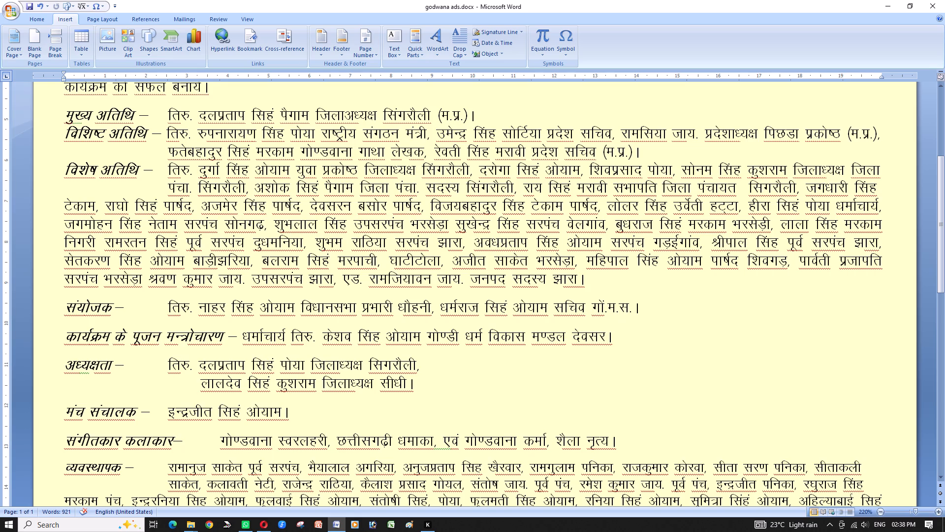
Save the flyer document.
key("ctrl+s")
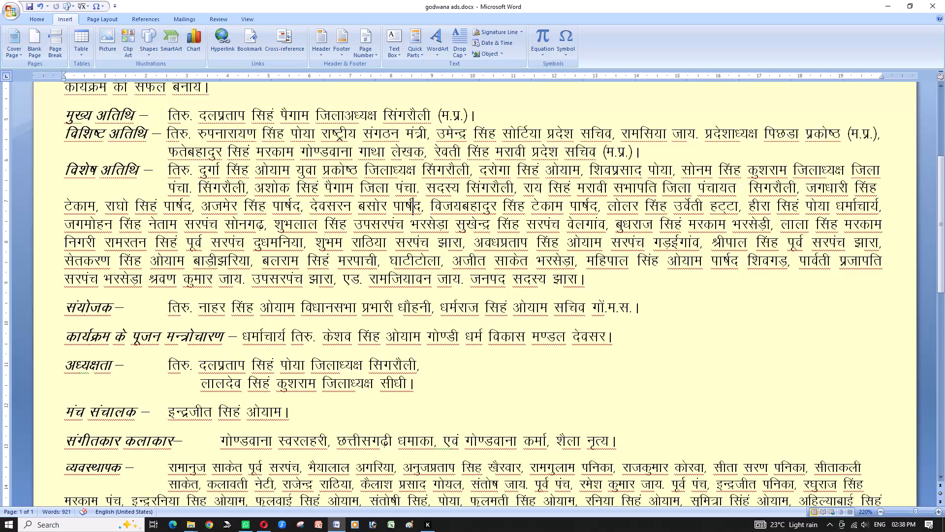
Proofread the rest of the विशेष अतिथि line beginning with टेकाम, through the entry ending in धर्माचार्य.
key("Right")
key("Right")
key("Right")
key("Right")
key("Right")
key("Right")
key("Right")
key("Right")
key("Right")
key("Right")
key("Right")
key("Right")
key("Right")
key("Right")
key("Right")
key("Right")
key("Right")
key("Right")
key("Right")
key("Right")
key("Right")
key("Right")
key("Right")
key("Right")
key("Right")
key("Right")
key("Right")
key("Right")
key("Right")
key("Right")
key("Right")
key("Right")
key("Right")
key("Right")
key("Right")
key("Right")
key("Right")
key("Right")
key("Right")
key("Right")
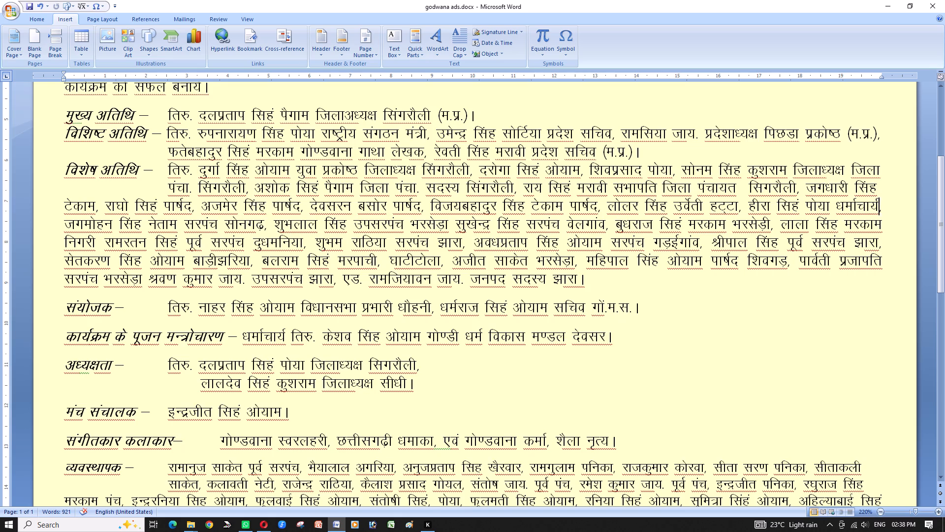
Proofread the विशेष अतिथि line beginning with जगमोहन, through the entry ending in सरपंच वेलगांव, checking spelling and commas.
key("Right")
key("Right")
key("Right")
key("Right")
key("Right")
key("Right")
key("Right")
key("Right")
key("Right")
key("Right")
key("Right")
key("Right")
key("Right")
key("Right")
key("Right")
key("Right")
key("Right")
key("Right")
key("Right")
key("Right")
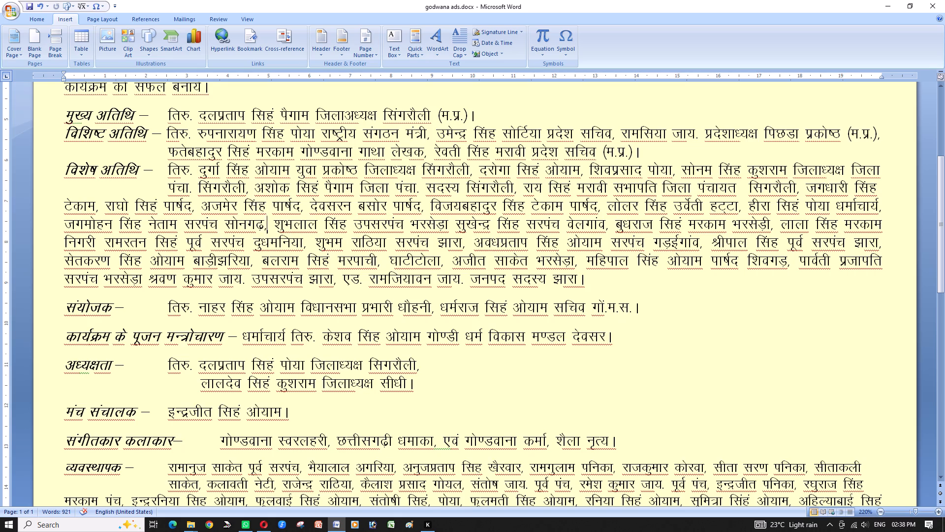
key("Right")
key("Right")
key("Right")
key("Right")
key("Right")
key("Right")
key("Right")
key("Right")
key("Right")
key("Right")
key("Right")
key("Right")
key("Right")
key("Right")
key("Right")
key("Right")
key("Right")
key("Right")
key("Right")
key("Right")
key("Right")
key("Right")
key("Right")
key("Right")
key("Right")
key("Right")
key("Right")
key("Right")
key("Right")
key("Right")
key("Right")
key("Right")
key("Right")
key("Right")
key("Right")
key("Right")
key("Right")
key("Right")
key("Right")
key("Right")
key("Right")
key("Right")
key("Right")
key("Right")
key("Right")
key("Right")
key("Right")
key("Right")
key("Right")
key("Right")
key("Right")
key("Right")
key("Right")
Recheck the entry ending in सरपंच वेलगांव in the विशेष अतिथि line beginning with जगमोहन.
key("Left")
key("Left")
key("Left")
key("Left")
key("Left")
key("Left")
key("Left")
key("Left")
key("Left")
key("Left")
key("Left")
key("Left")
key("Left")
key("Left")
key("Left")
key("Left")
key("Left")
key("Left")
key("Left")
key("Left")
key("Left")
key("Left")
key("Left")
key("Left")
key("Left")
key("Left")
key("Left")
key("Left")
key("Left")
key("Left")
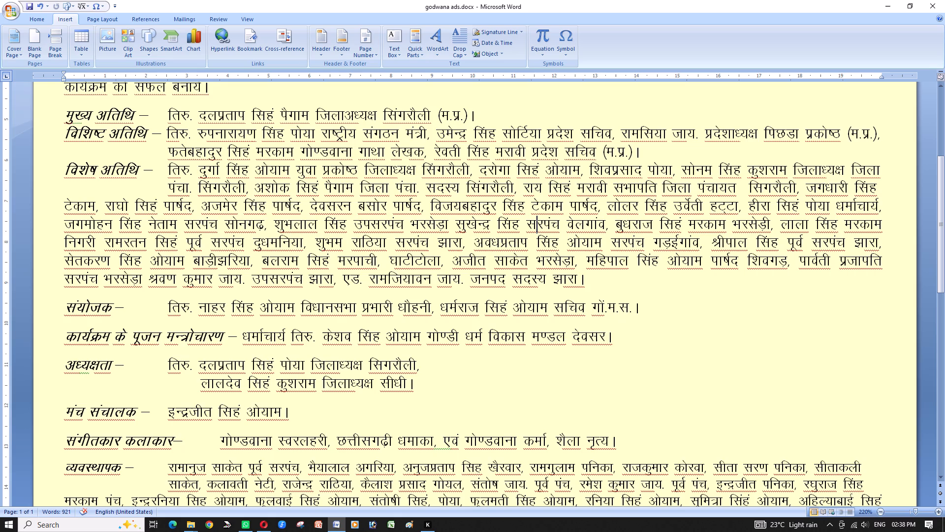
Proofread the entries following दुधमनिया in the विशेष अतिथि line beginning with निगरी, focusing on the सरपंच झारा entry.
key("Down")
key("Left")
key("Left")
key("Left")
key("Left")
key("Left")
key("Left")
key("Left")
key("Left")
key("Left")
key("Left")
key("Left")
key("Left")
key("Left")
key("Left")
key("Left")
key("Left")
key("Left")
key("Left")
key("Left")
key("Left")
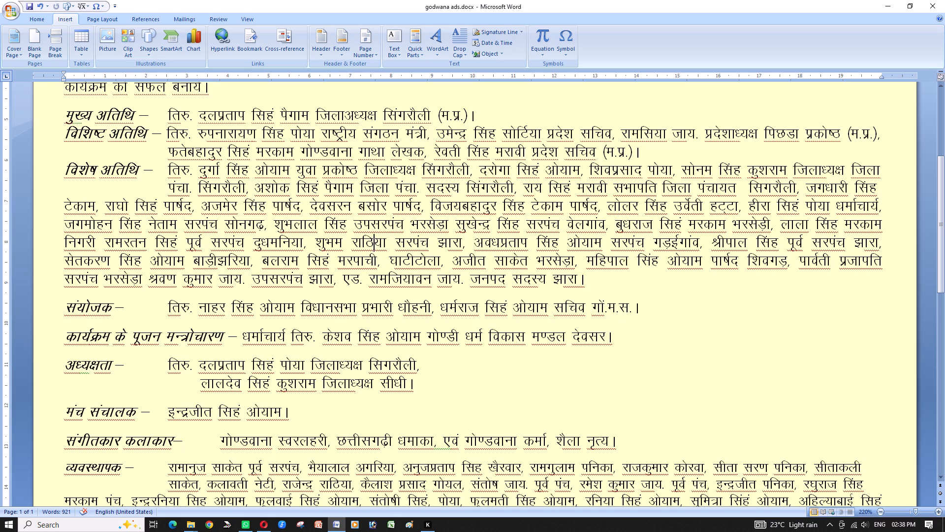
key("Left")
key("Left")
key("Left")
key("Left")
key("Left")
key("Left")
key("Left")
key("Left")
key("Right")
key("Right")
key("Right")
key("Right")
key("Right")
key("Right")
key("Right")
key("Right")
key("Right")
key("Right")
key("Right")
key("Right")
key("Right")
key("Right")
key("Right")
key("Right")
key("Right")
key("Right")
key("Right")
Delete the last two विशेष अतिथि entries, the उपसरपंच झारा and जनपद सदस्य झारा guests, so the list closes with सरपंच भरसेड़ा and the full stop.
left_click_drag(148, 280, 268, 283)
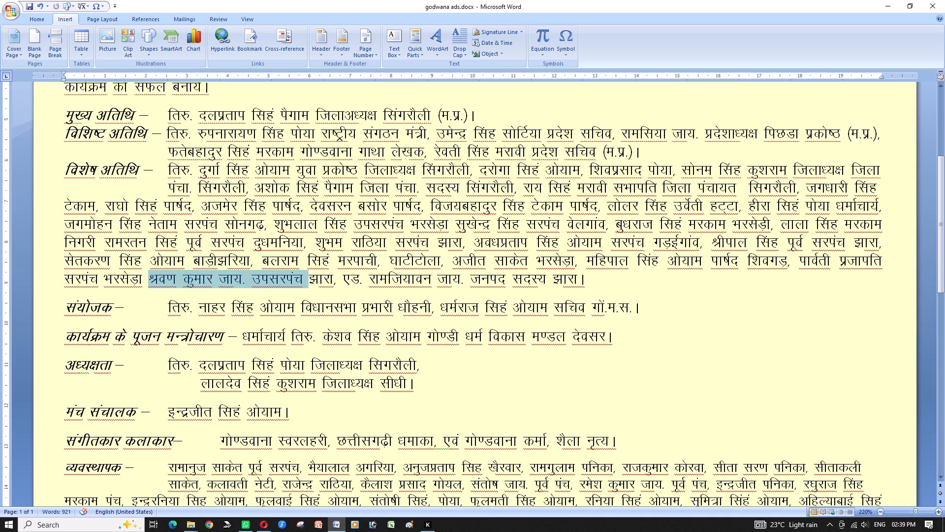
left_click_drag(268, 283, 334, 281)
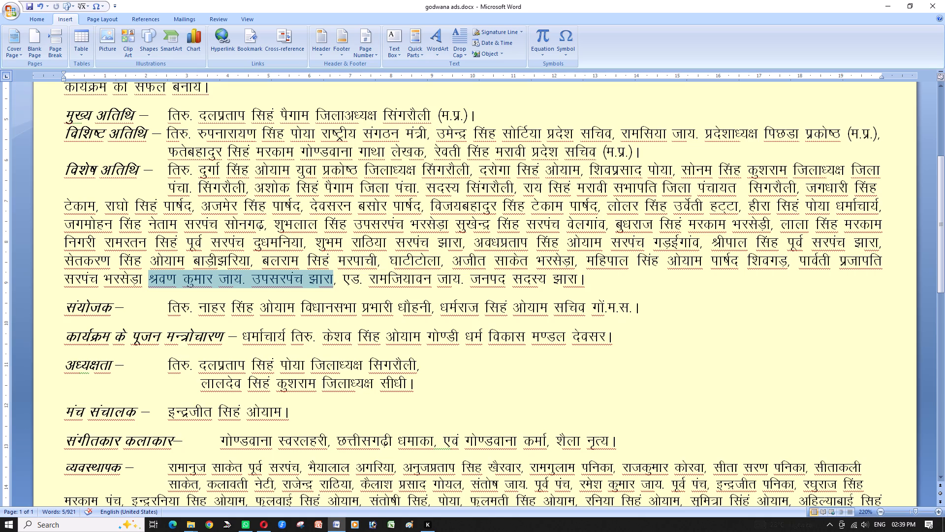
key("shift+Right")
key("shift+Right")
key("shift+Right")
key("shift+Right")
key("shift+Right")
key("shift+Right")
key("shift+Right")
key("shift+Right")
key("shift+Right")
key("shift+Right")
key("shift+Right")
key("shift+Right")
key("shift+Right")
key("shift+Right")
key("shift+Right")
key("shift+Right")
key("shift+Right")
key("shift+Right")
key("shift+Right")
key("shift+Right")
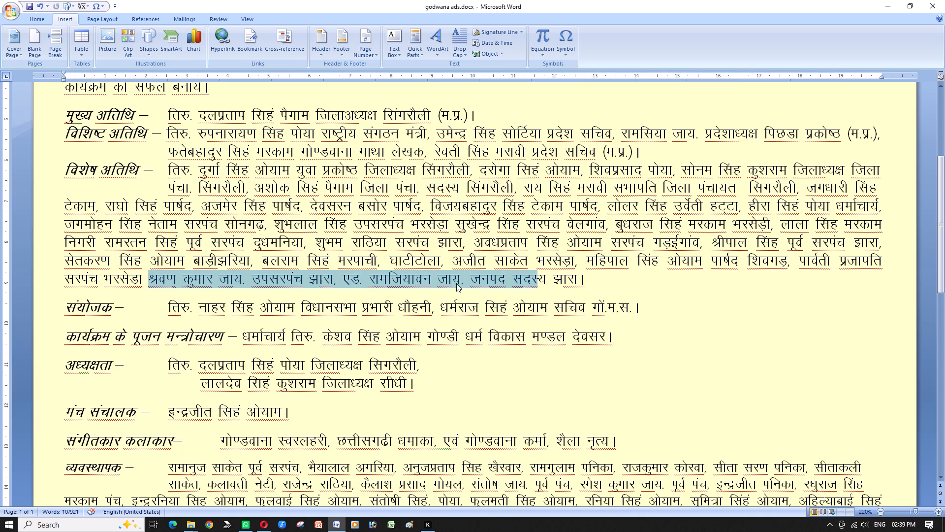
key("shift+Right")
key("shift+Right")
key("shift+Right")
key("shift+Right")
key("shift+Right")
key("shift+Right")
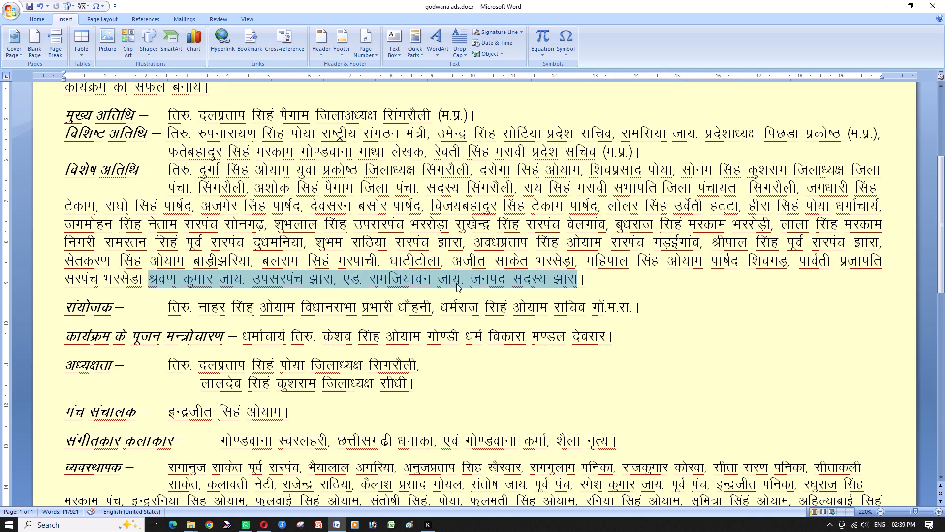
key("BackSpace")
key("BackSpace")
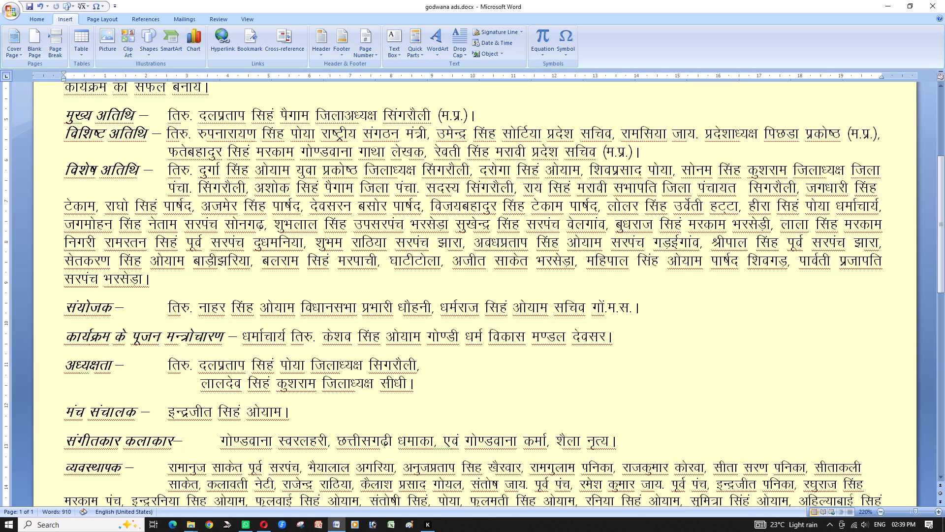
key("Right")
key("Left")
Save the flyer document.
key("ctrl+s")
key("ctrl+s")
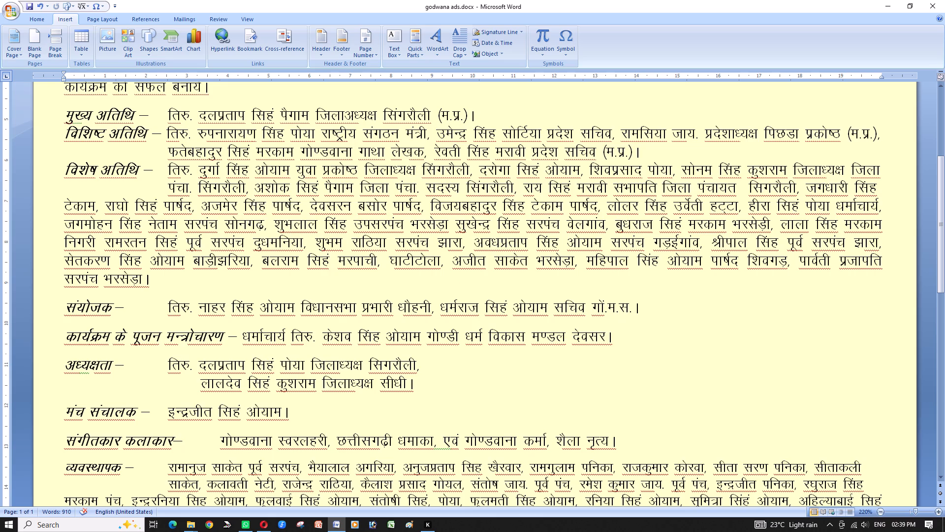
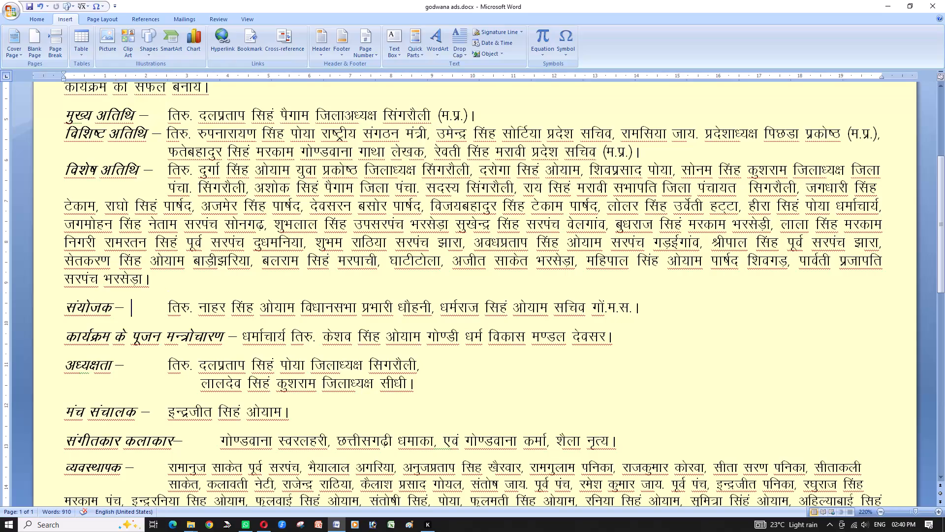
Proofread the संयोजक line, from the heading through both organiser entries to its closing full stop.
key("Right")
key("Right")
key("Right")
key("Right")
key("Right")
key("Right")
key("Right")
key("Right")
key("Right")
key("Right")
key("Right")
key("Right")
key("Right")
key("Right")
key("Right")
key("Right")
key("Right")
key("Right")
key("Right")
key("Right")
key("Right")
key("Right")
key("Right")
key("Right")
key("Right")
key("Right")
key("Right")
key("Right")
key("Right")
key("Right")
key("Right")
key("Right")
key("Right")
key("Right")
key("Right")
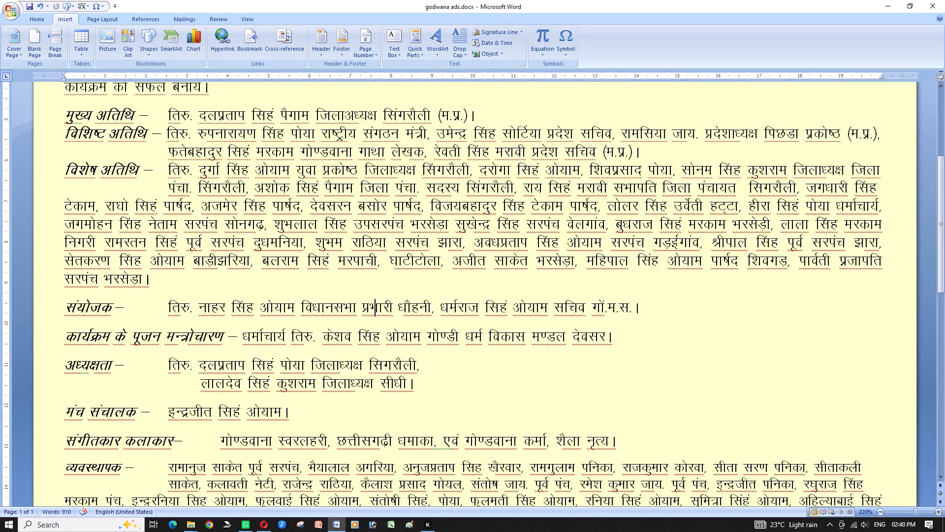
key("Right")
key("Right")
key("Right")
key("Right")
key("Right")
key("Right")
key("Right")
key("Right")
key("Right")
key("Right")
key("Right")
key("Right")
key("Right")
key("Right")
key("Right")
key("Right")
key("Right")
key("Right")
key("Right")
key("Right")
key("Right")
key("Right")
key("Right")
key("Right")
key("Right")
key("Right")
key("Right")
key("Right")
key("Right")
key("Right")
key("Right")
key("Right")
key("Right")
key("Right")
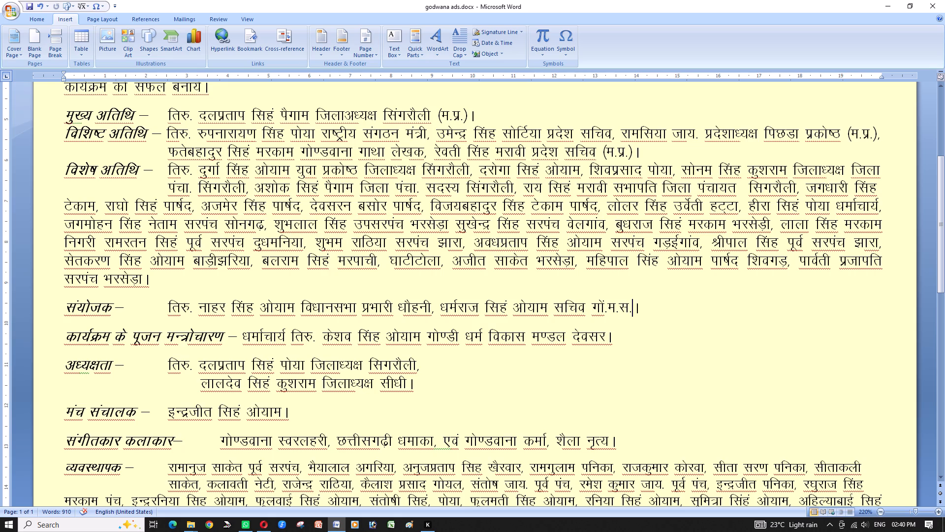
key("Right")
key("Right")
Proofread the कार्यक्रम के पूजन मन्त्रोचारण line, from the heading to its ending in देवसर.
key("Right")
key("Right")
key("Right")
key("Right")
key("Right")
key("Right")
key("Right")
key("Right")
key("Right")
key("Right")
key("Right")
key("Right")
key("Right")
key("Right")
key("Right")
key("Right")
key("Right")
key("Right")
key("Right")
key("Right")
key("Right")
key("Right")
key("Right")
key("Right")
key("Right")
key("Right")
key("Right")
key("Right")
key("Right")
key("Right")
key("Right")
key("Right")
key("Right")
key("Right")
key("Right")
key("Right")
key("Right")
key("Right")
key("Right")
key("Right")
key("Right")
key("Right")
key("Right")
key("Right")
key("Right")
key("Right")
key("Right")
key("Right")
key("Right")
key("Right")
key("Right")
key("Right")
key("Right")
key("Right")
key("Right")
key("Right")
key("Right")
key("Right")
key("Right")
key("Right")
key("Right")
key("Right")
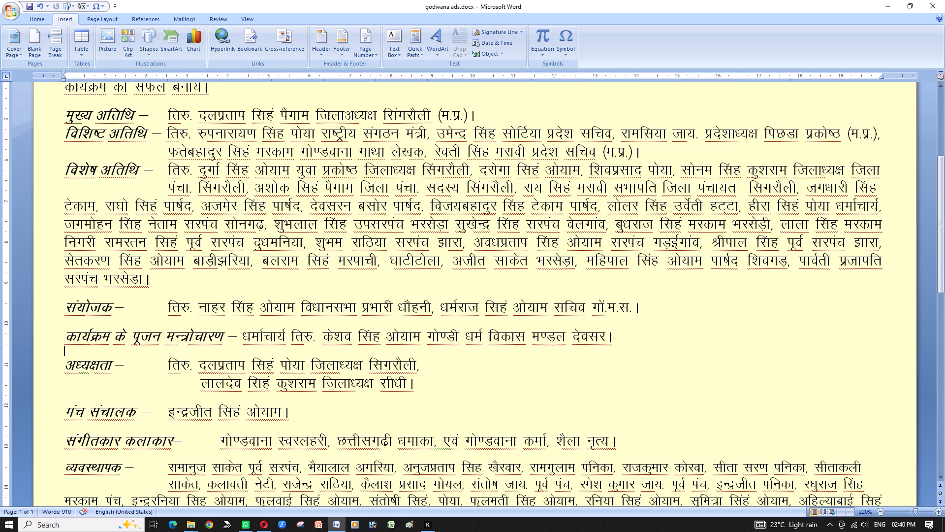
Proofread the अध्यक्षता heading and the start of its first entry.
key("Right")
key("Right")
key("Right")
key("Right")
key("Right")
key("Right")
key("Right")
key("Right")
key("Right")
key("Right")
key("Right")
key("Right")
key("Right")
key("Right")
key("Right")
key("Right")
key("Right")
key("Right")
key("Right")
key("Right")
key("Right")
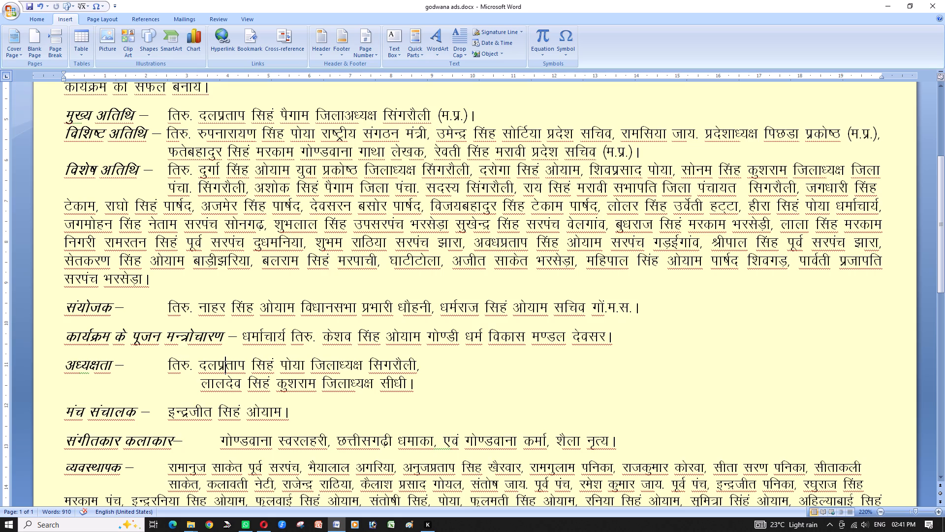
Review the flyer from the अध्यक्षता entries through the मंच संचालक and संगीतकार कलाकार lines into the व्यवस्थापक name list.
key("Down")
key("Down")
key("Down")
key("Down")
key("Down")
key("Down")
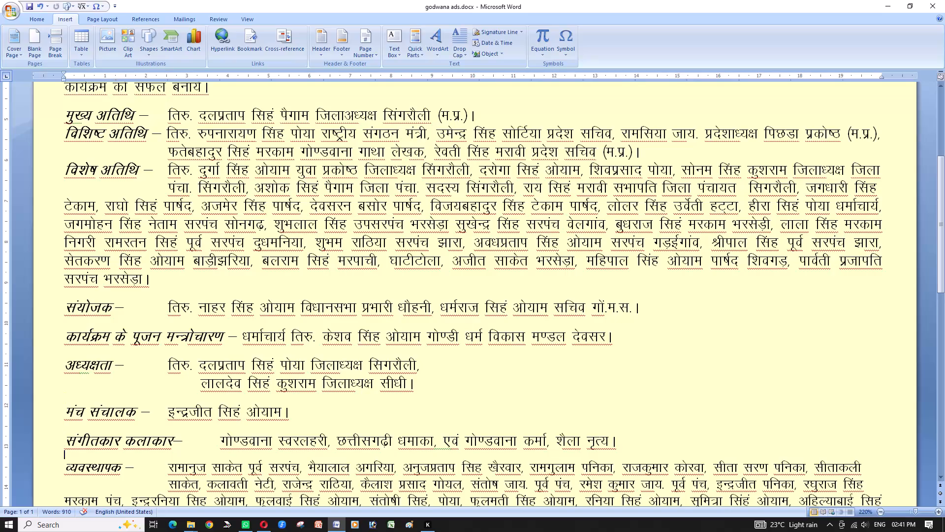
key("Down")
key("Down")
key("Down")
key("Down")
key("Down")
key("Down")
key("Down")
key("Down")
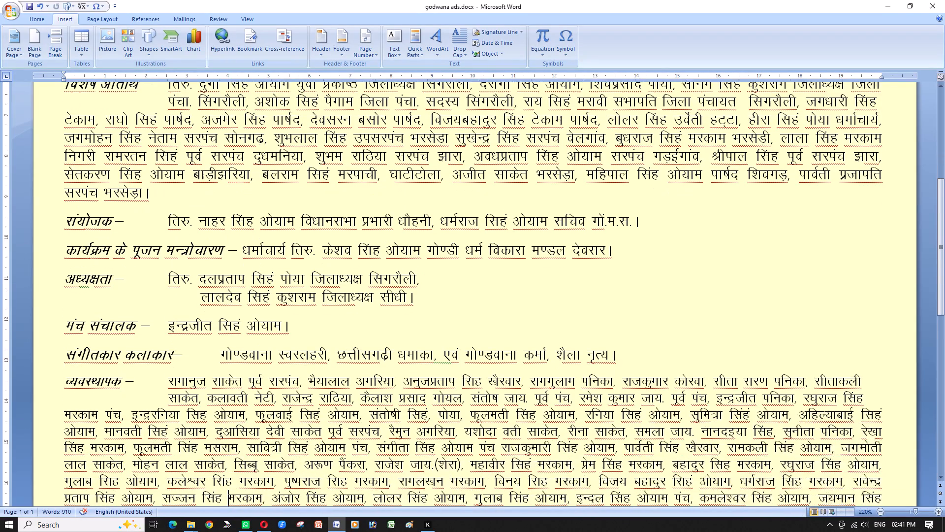
key("Down")
key("Down")
key("Down")
key("Down")
key("Down")
key("Down")
key("Down")
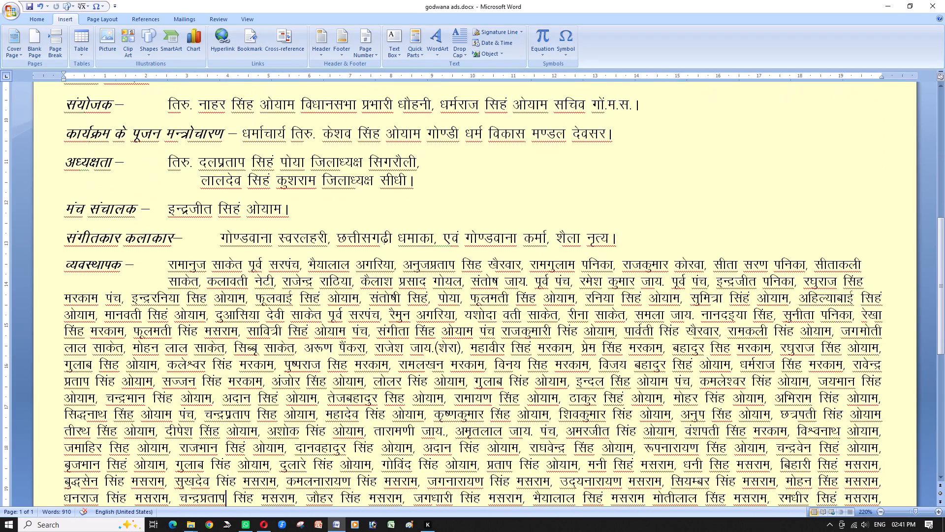
Save the flyer document.
key("ctrl+s")
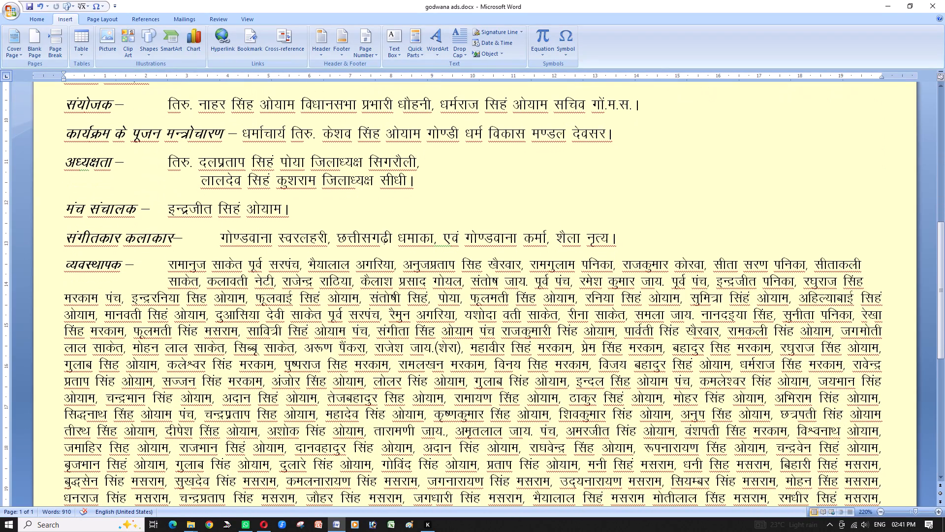
Review the rest of the व्यवस्थापक name list down to the नोट line, the आपका signature block and the printer credit.
left_click_drag(944, 330, 944, 331)
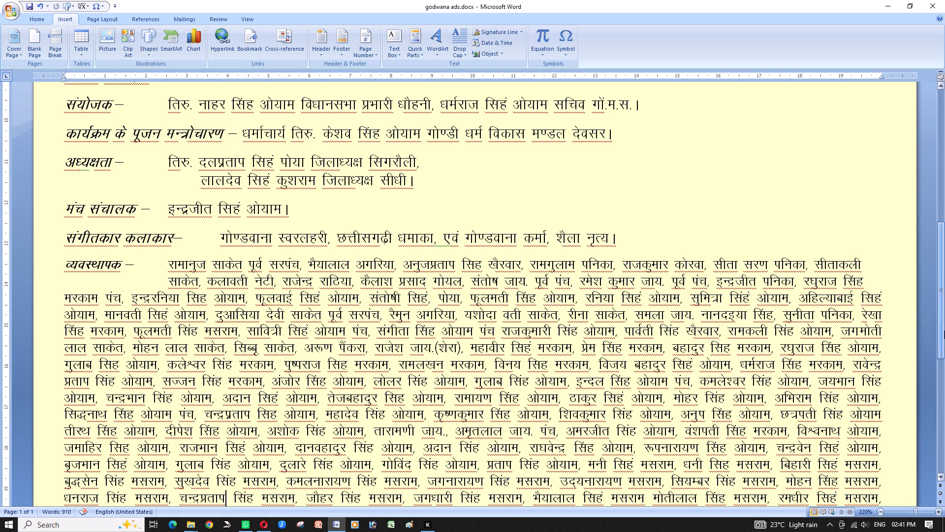
left_click_drag(944, 331, 944, 377)
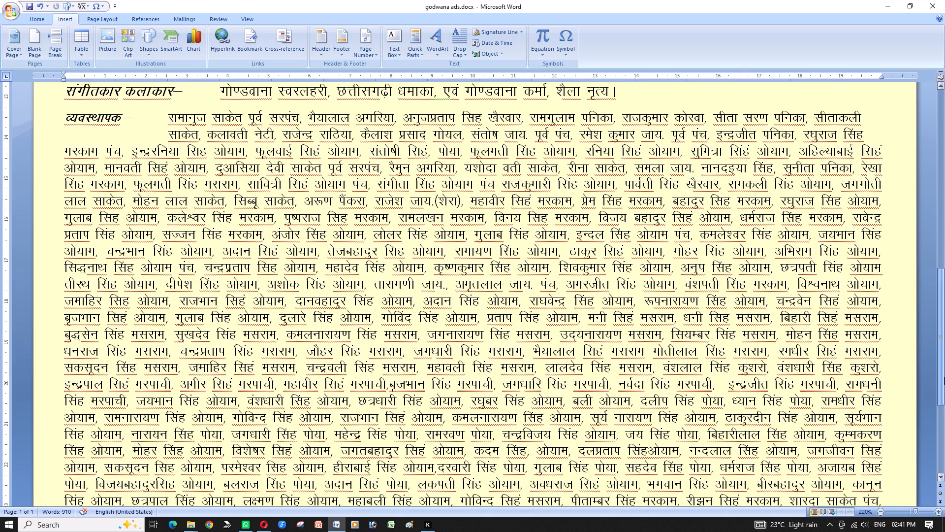
left_click_drag(944, 377, 944, 380)
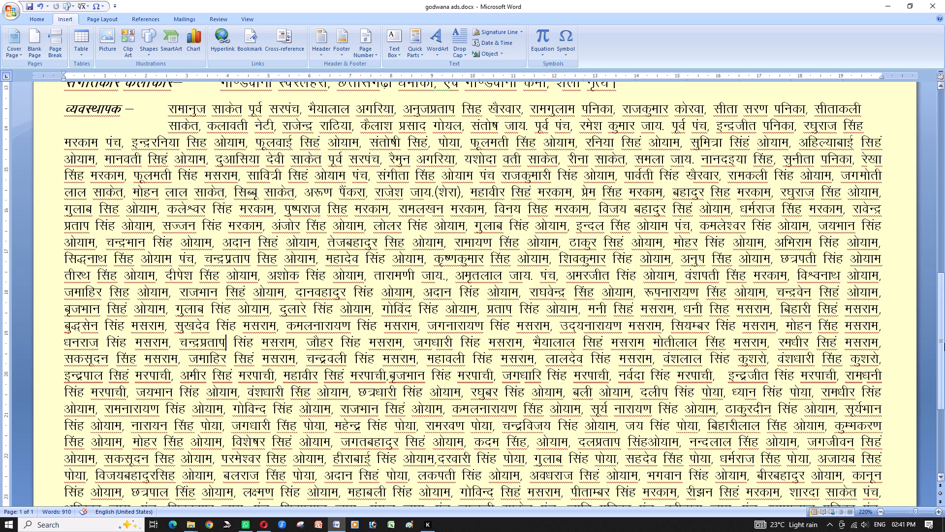
scroll(943, 323, "down", 5)
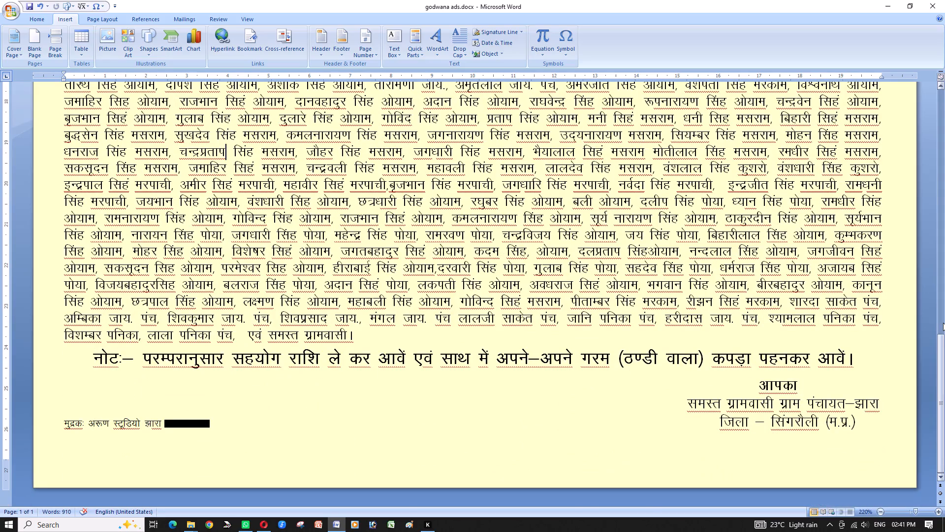
scroll(828, 333, "up", 2)
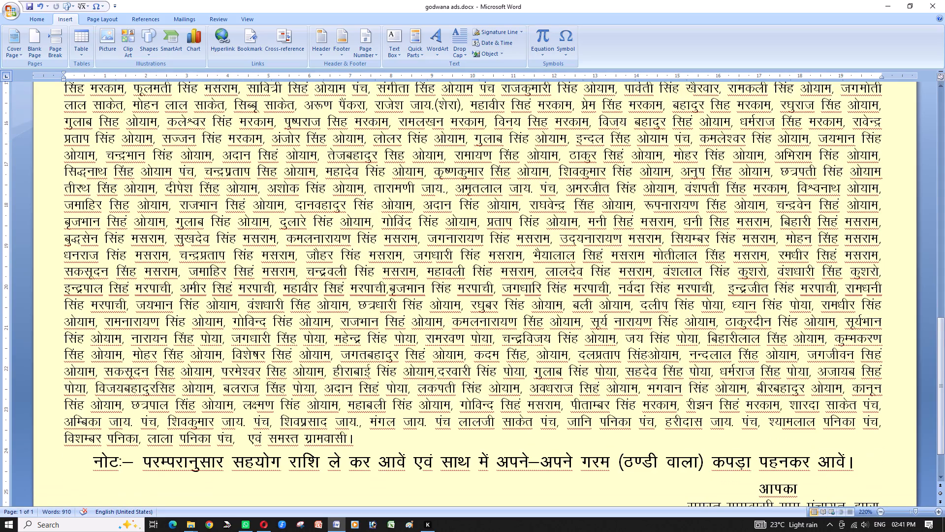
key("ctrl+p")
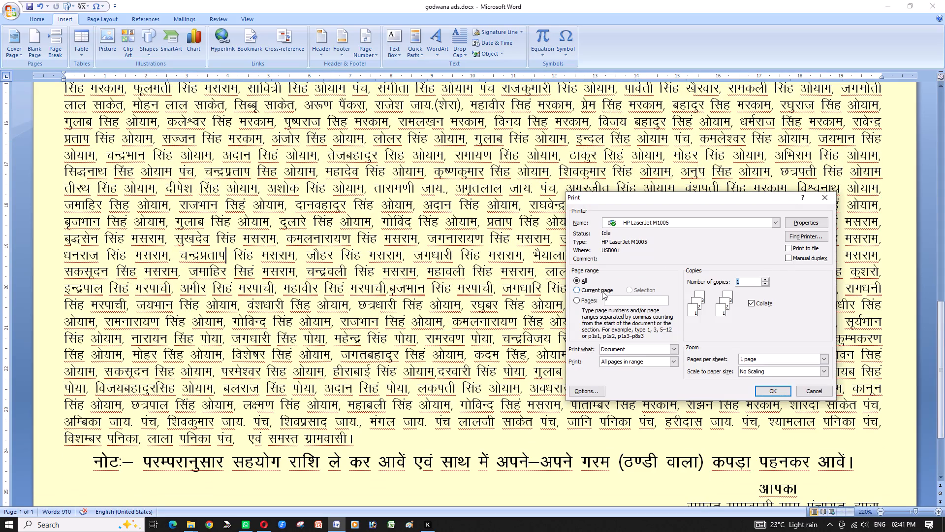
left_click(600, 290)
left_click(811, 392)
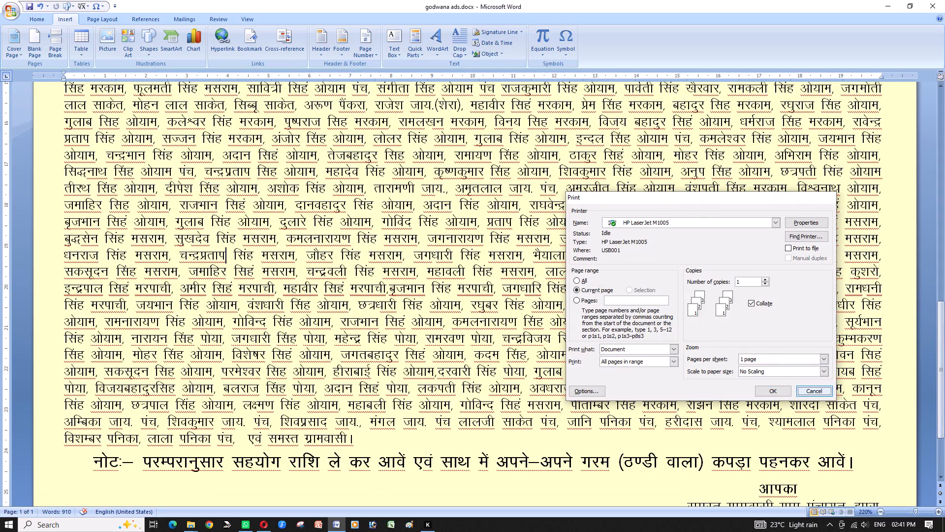
Open the flyer in Print Preview and examine its page layout from the 2026 title to the closing signature block.
left_click(10, 9)
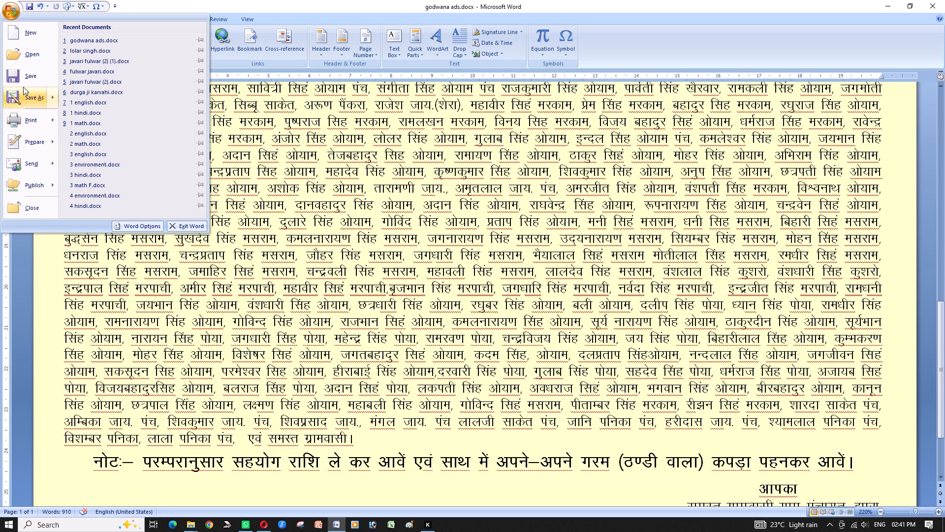
left_click(107, 99)
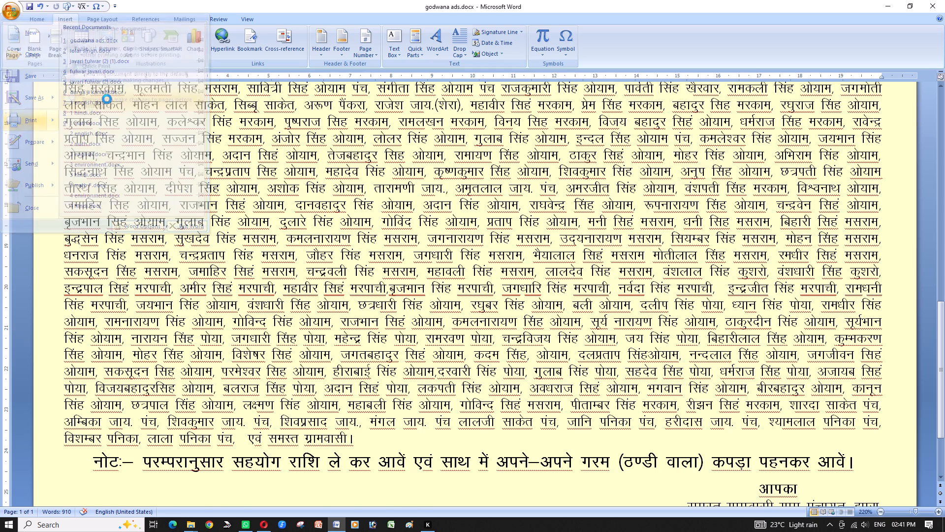
scroll(391, 231, "down", 1)
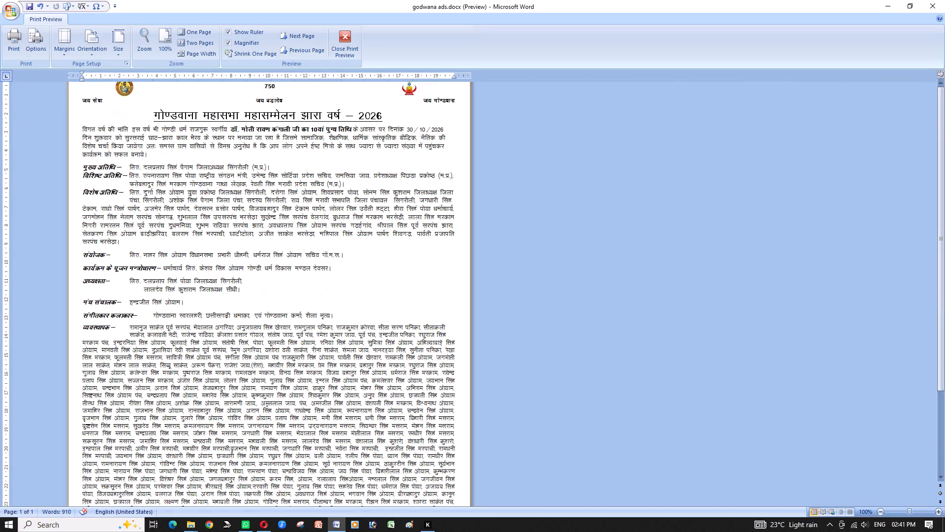
scroll(391, 231, "down", 4)
scroll(391, 231, "up", 2)
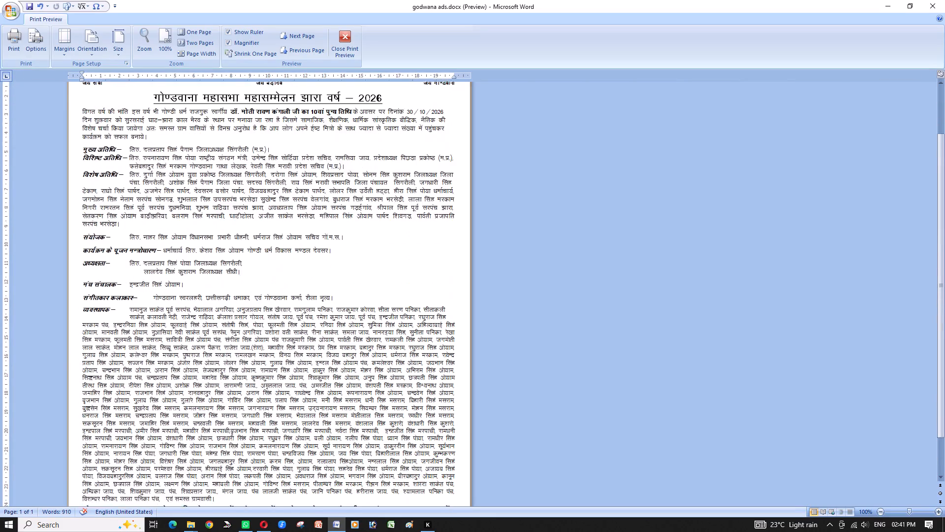
scroll(391, 231, "up", 5)
scroll(391, 231, "down", 4)
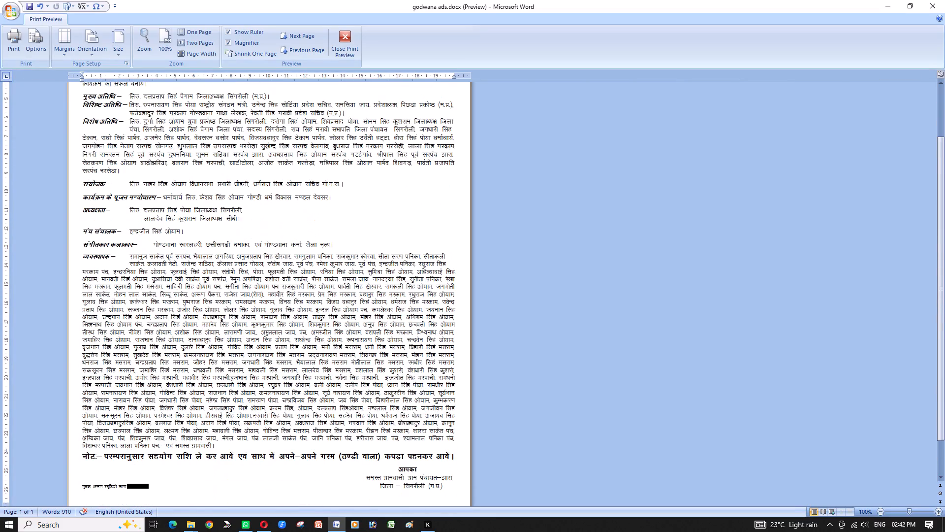
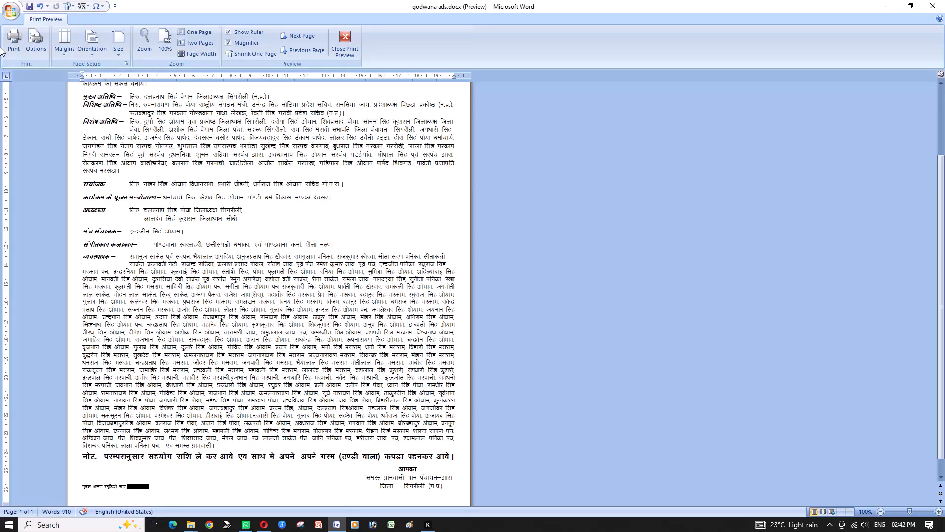
Print one copy of all pages of the flyer on the HP LaserJet M1005 with no paper scaling.
scroll(471, 313, "down", 5)
scroll(469, 314, "up", 4)
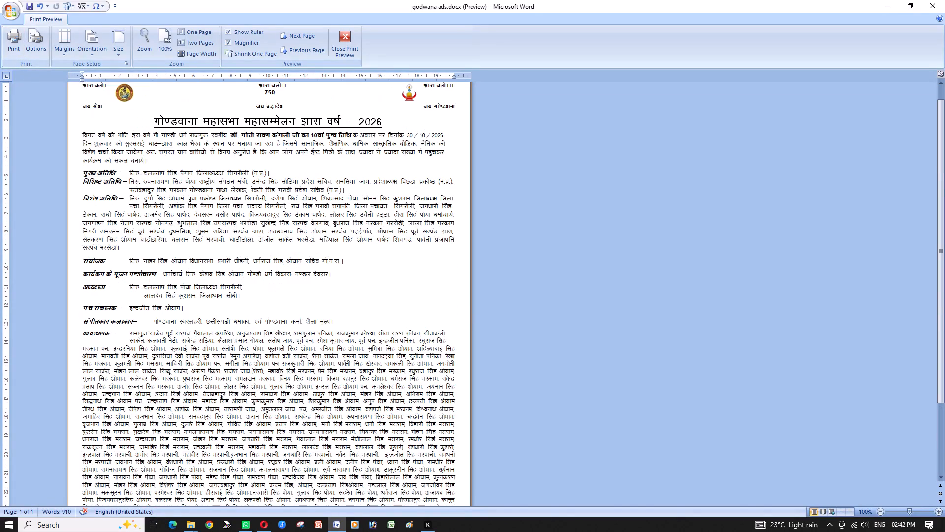
scroll(32, 102, "up", 4)
left_click(17, 39)
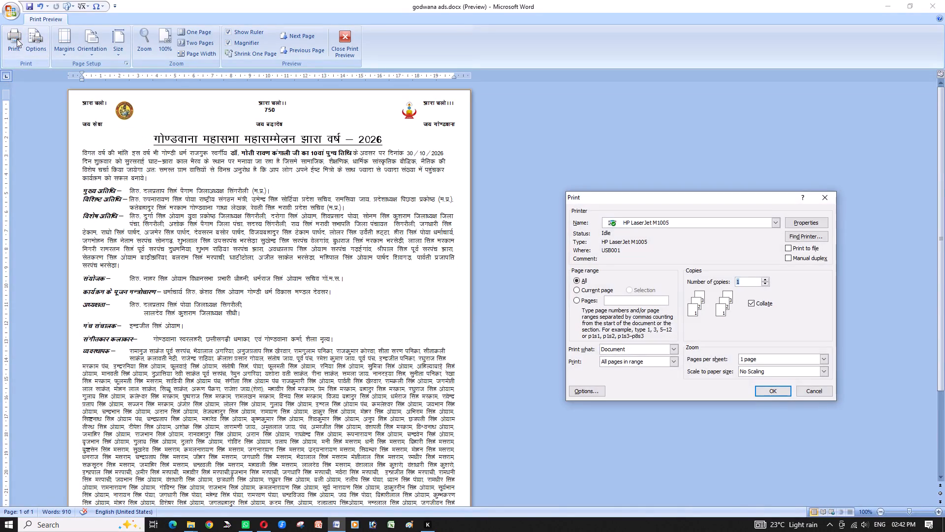
left_click(772, 389)
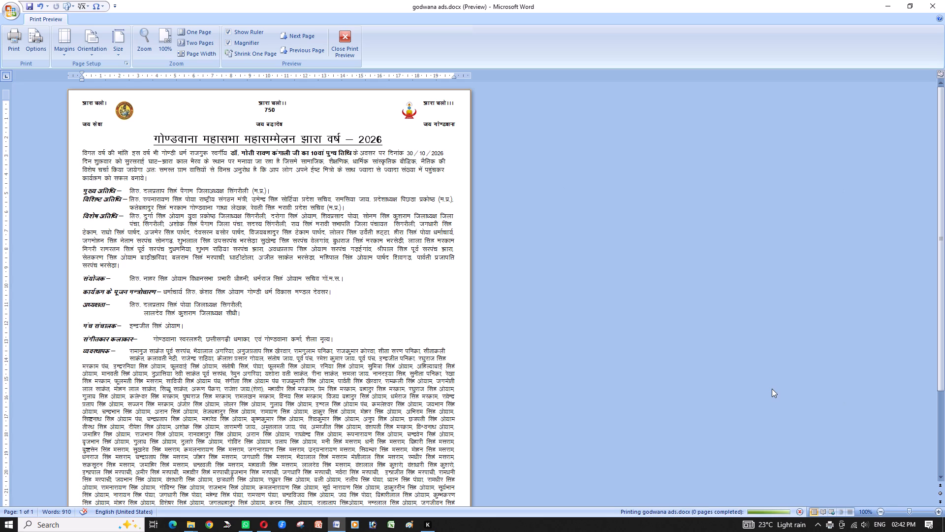
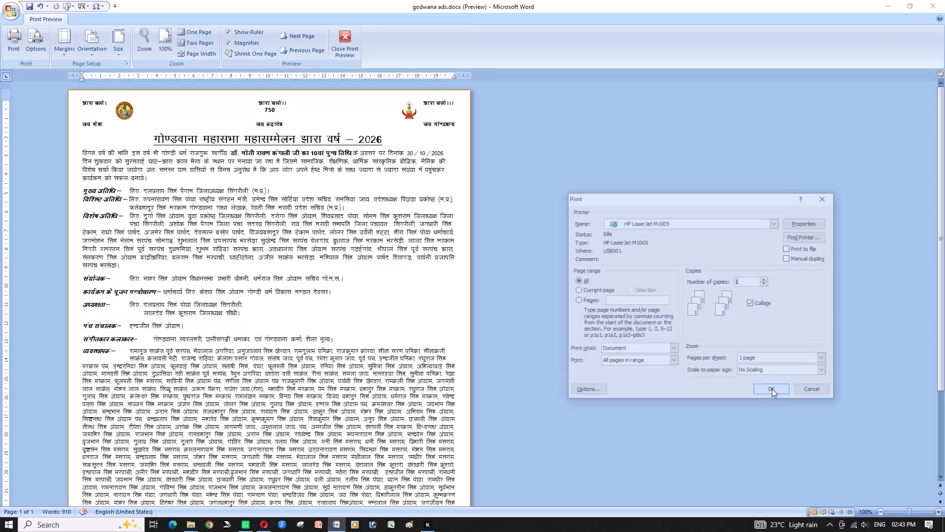
Send the one-copy print job of all flyer pages to the HP LaserJet M1005.
left_click(776, 389)
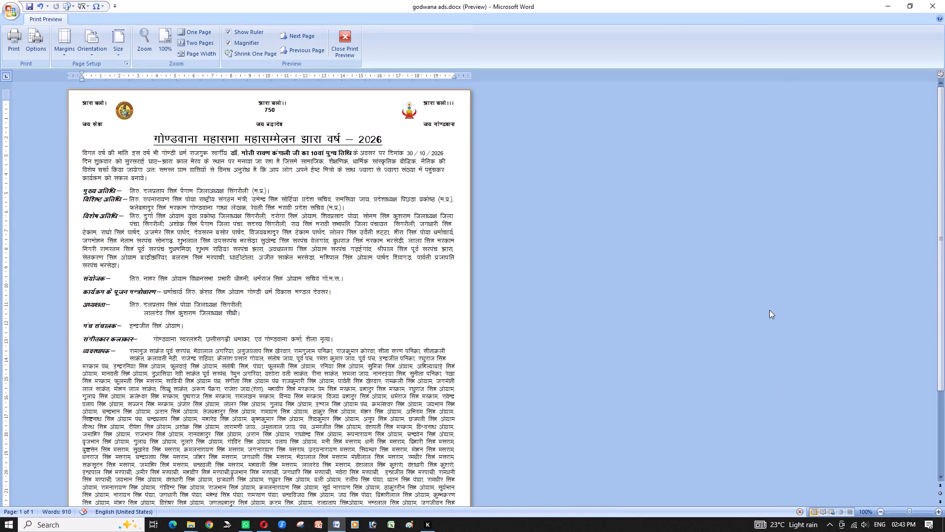
Open the print settings again for another print of the flyer.
key("ctrl+p")
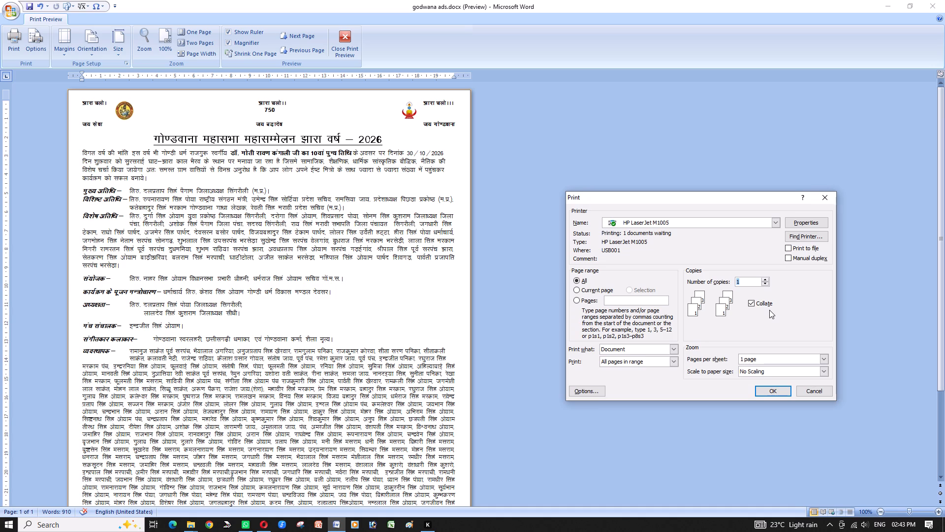
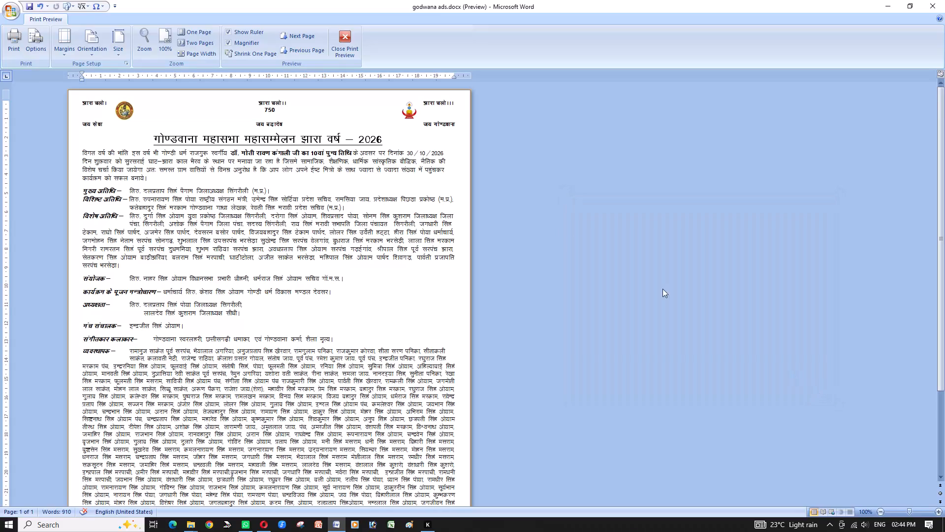
Close the flyer's print preview and return to the guest section in the editable document.
left_click(347, 38)
scroll(662, 300, "up", 2)
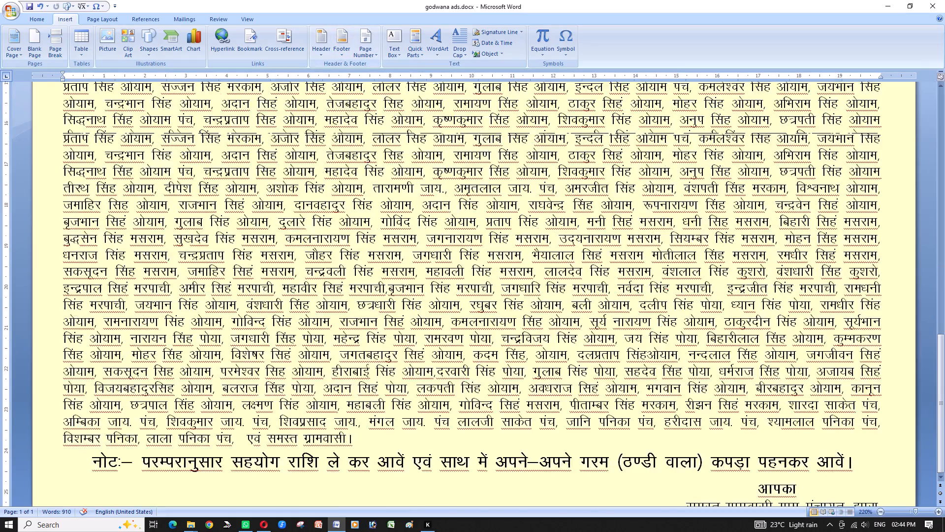
scroll(662, 300, "up", 9)
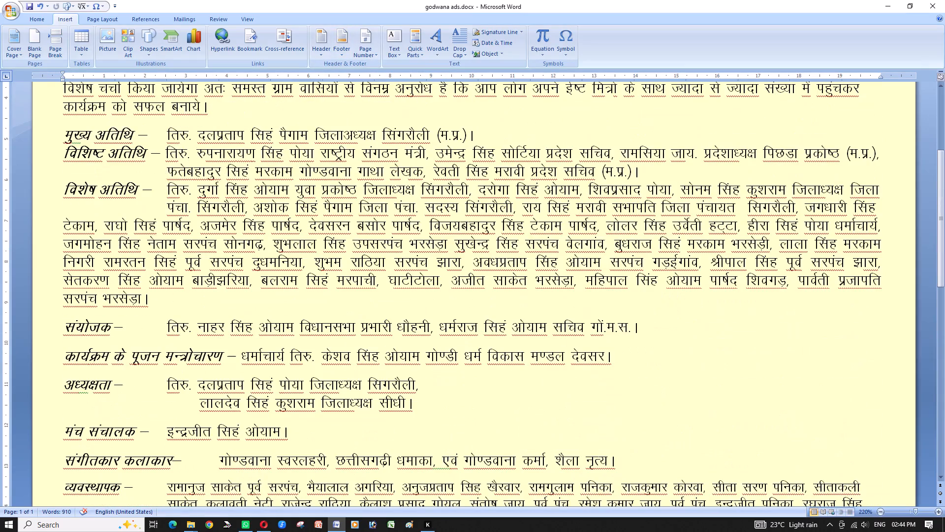
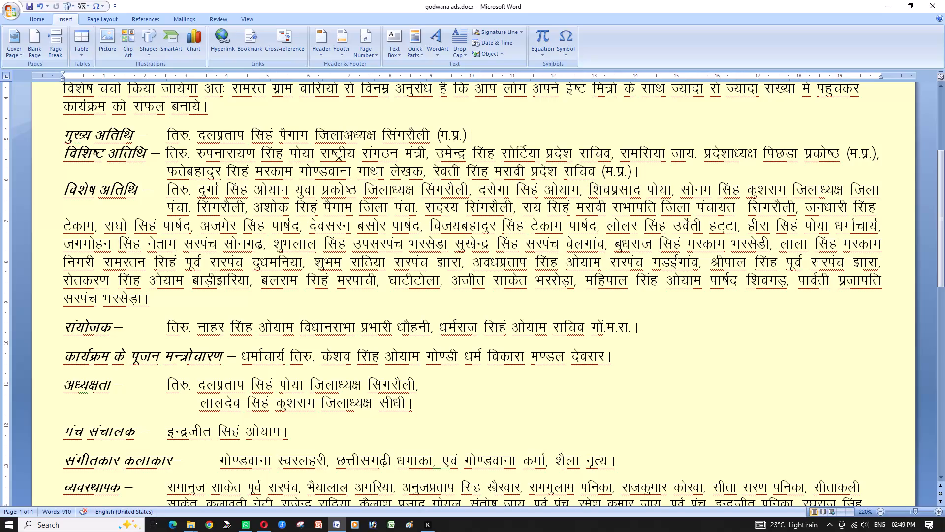
Delete the existing chief guest's name from the मुख्य अतिथि line, keeping the तिरु. prefix and the post after it.
left_click(231, 135)
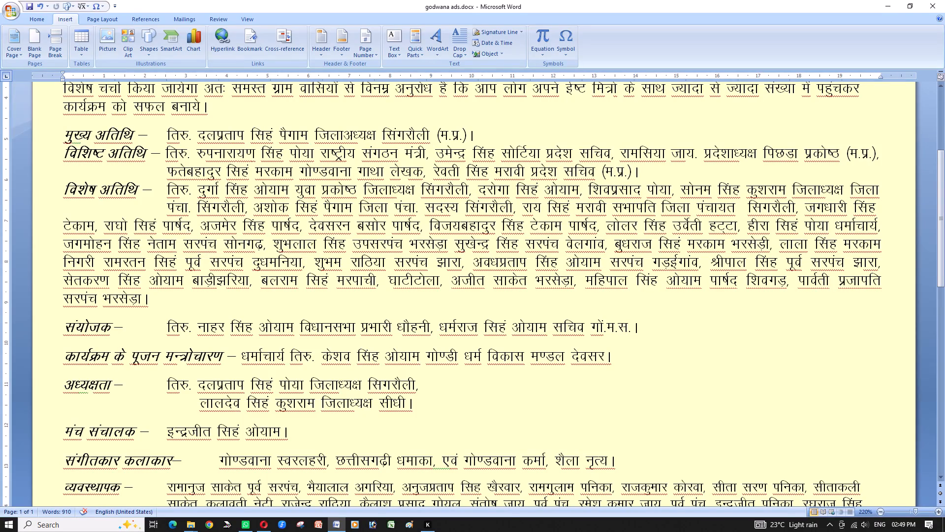
key("Right")
key("Right")
key("Right")
key("Right")
key("Left")
key("Left")
key("Right")
key("Right")
key("Right")
key("Right")
key("Right")
key("Right")
key("Right")
key("Right")
key("Right")
key("Right")
key("Right")
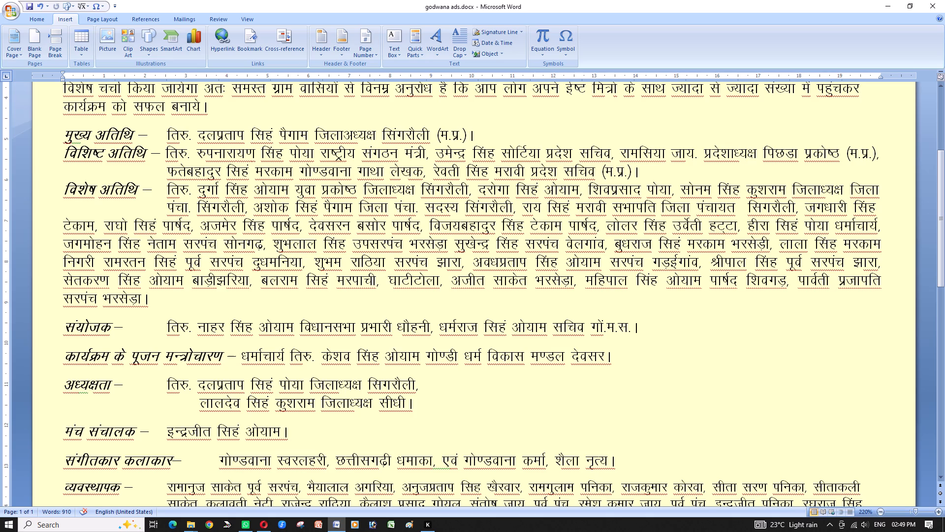
key("BackSpace")
key("BackSpace")
key("BackSpace")
key("BackSpace")
key("BackSpace")
key("BackSpace")
key("BackSpace")
key("BackSpace")
key("BackSpace")
key("BackSpace")
key("BackSpace")
key("BackSpace")
key("BackSpace")
key("BackSpace")
key("BackSpace")
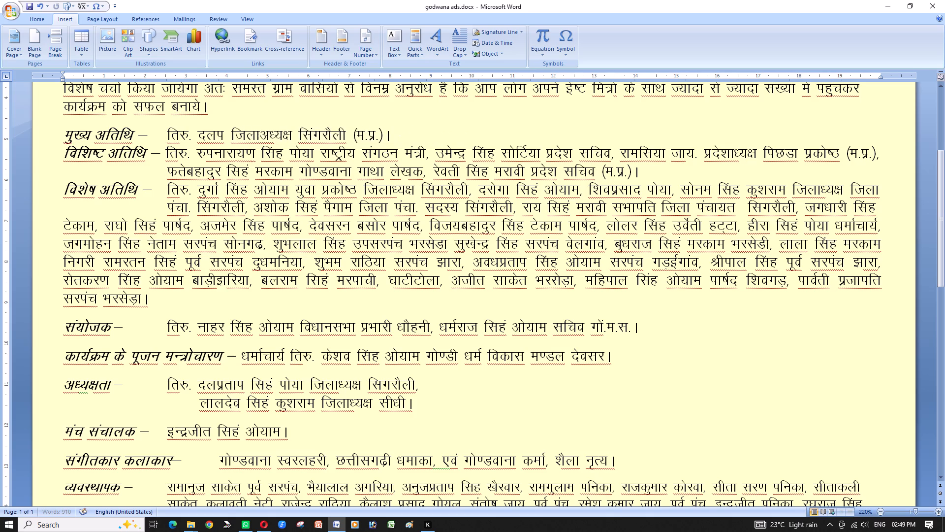
key("BackSpace")
key("BackSpace")
key("BackSpace")
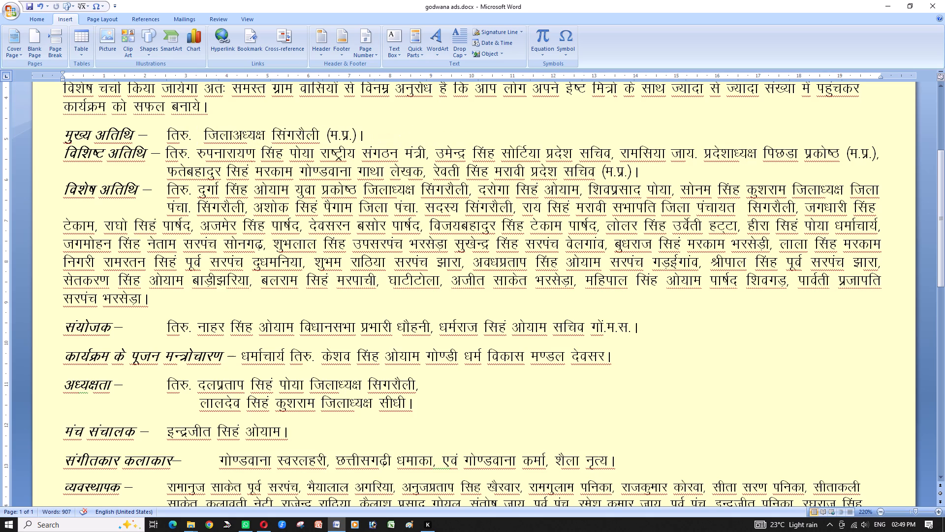
Enter the new chief guest's name in Hindi between तिरु. and the post on the मुख्य अतिथि line.
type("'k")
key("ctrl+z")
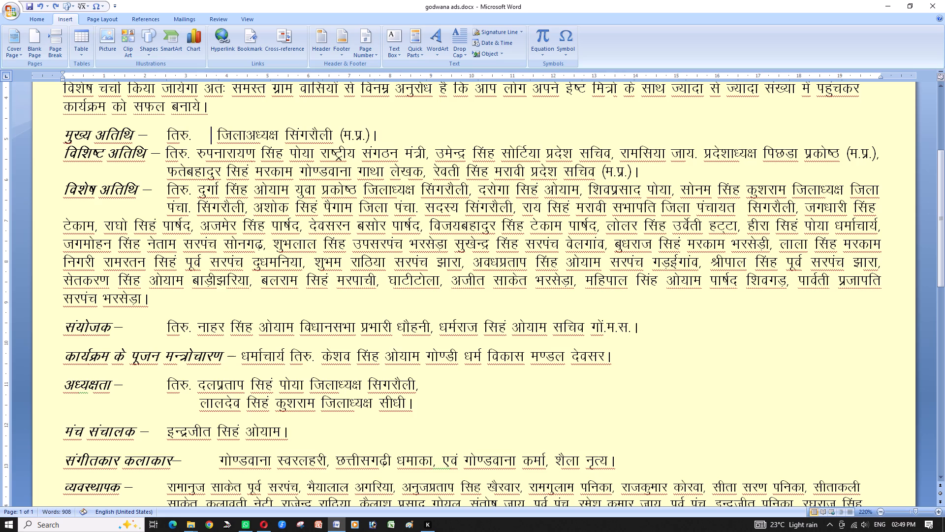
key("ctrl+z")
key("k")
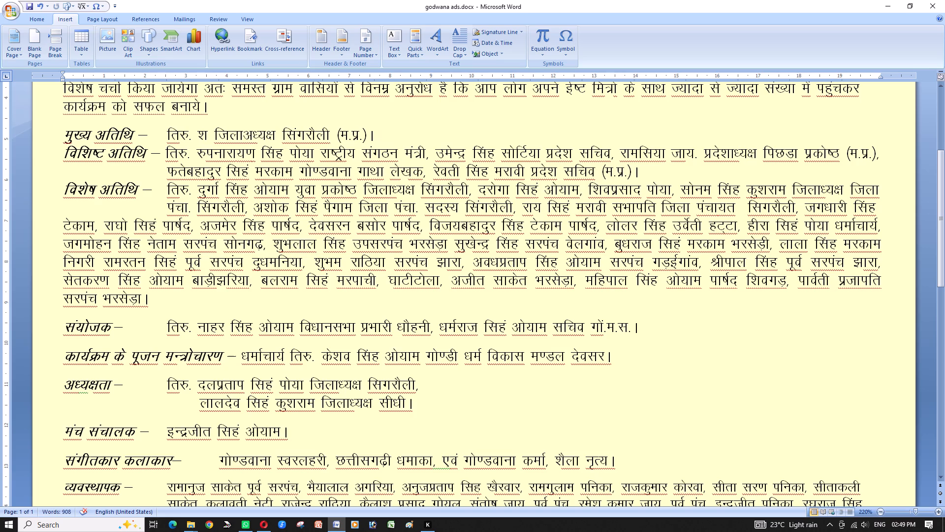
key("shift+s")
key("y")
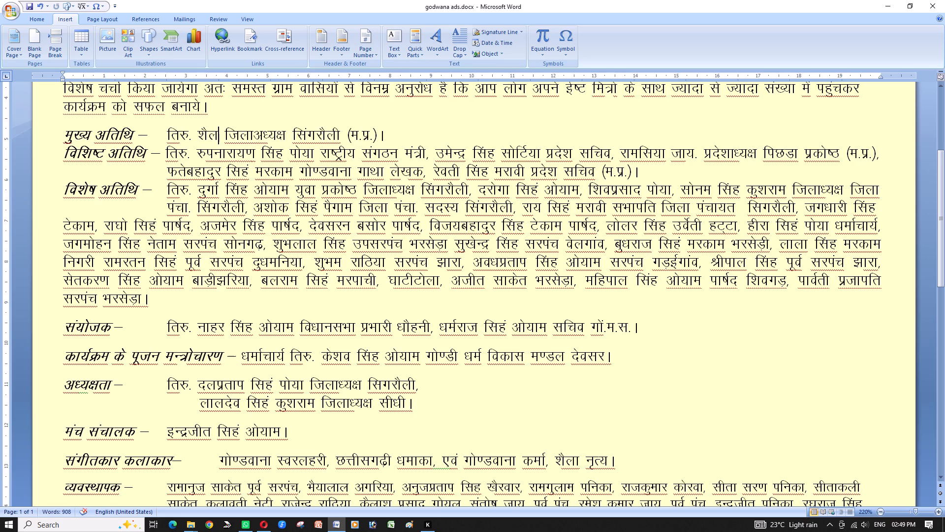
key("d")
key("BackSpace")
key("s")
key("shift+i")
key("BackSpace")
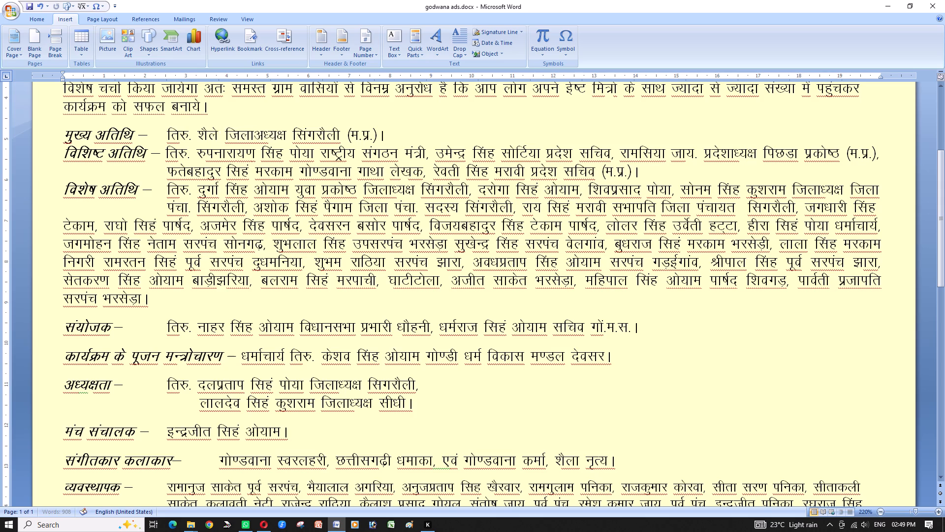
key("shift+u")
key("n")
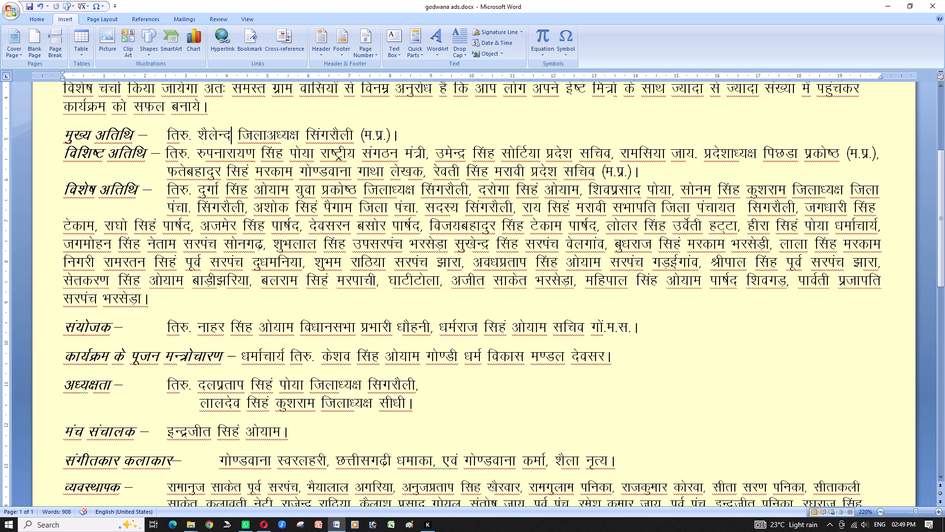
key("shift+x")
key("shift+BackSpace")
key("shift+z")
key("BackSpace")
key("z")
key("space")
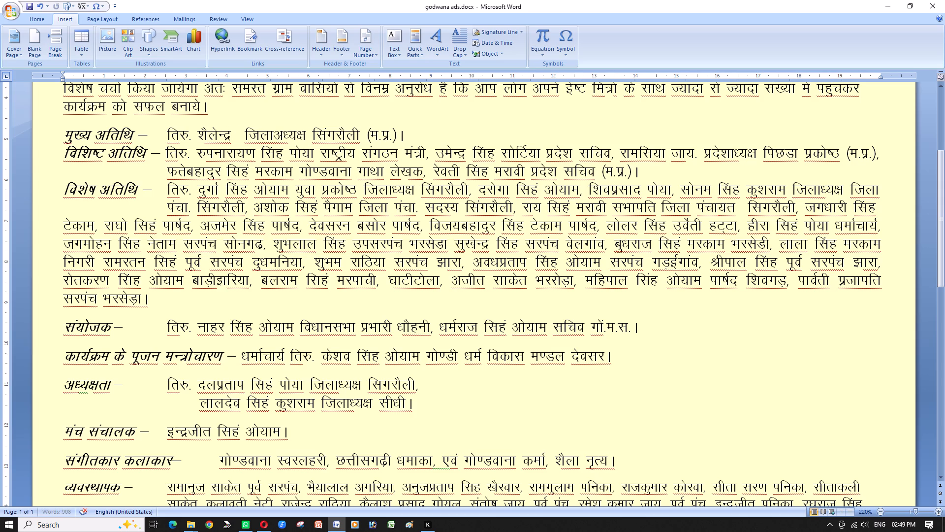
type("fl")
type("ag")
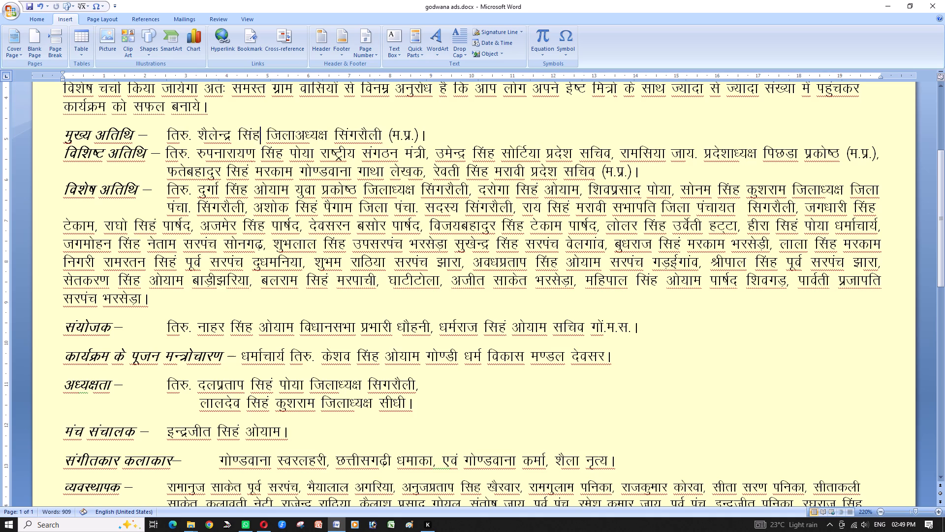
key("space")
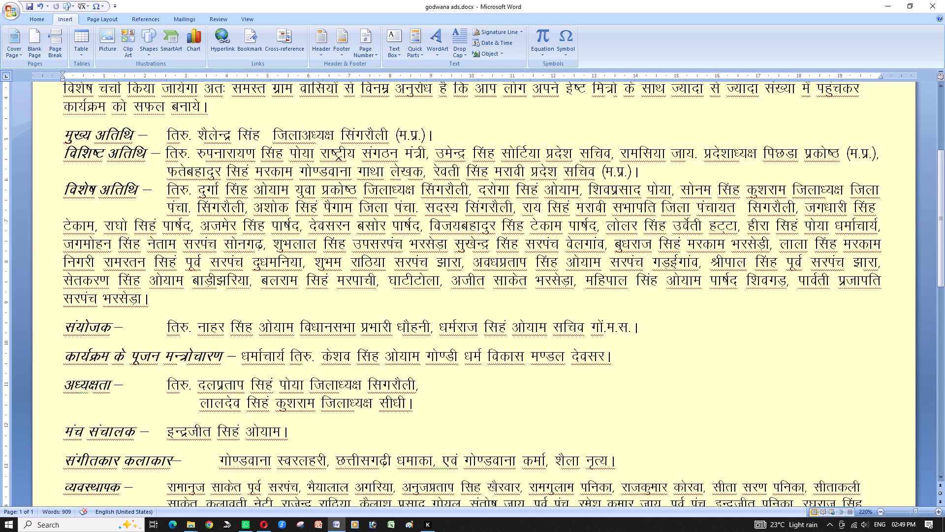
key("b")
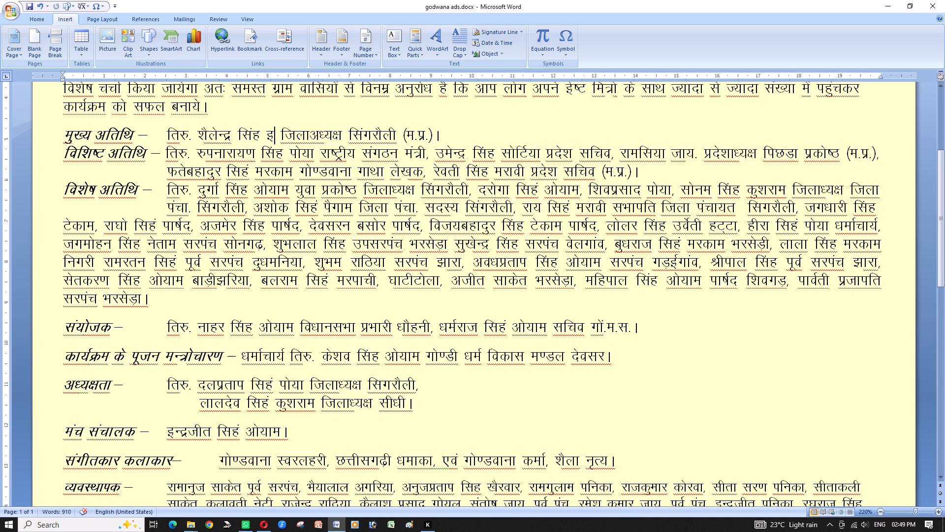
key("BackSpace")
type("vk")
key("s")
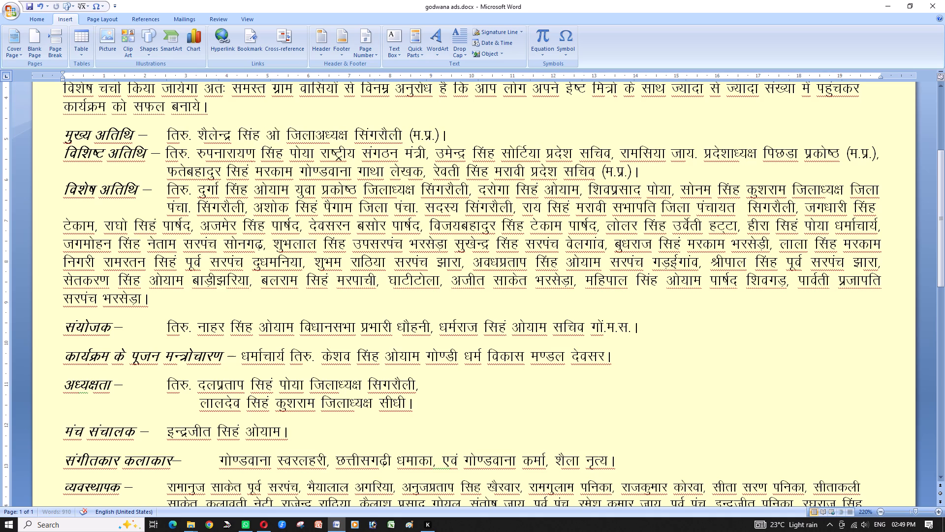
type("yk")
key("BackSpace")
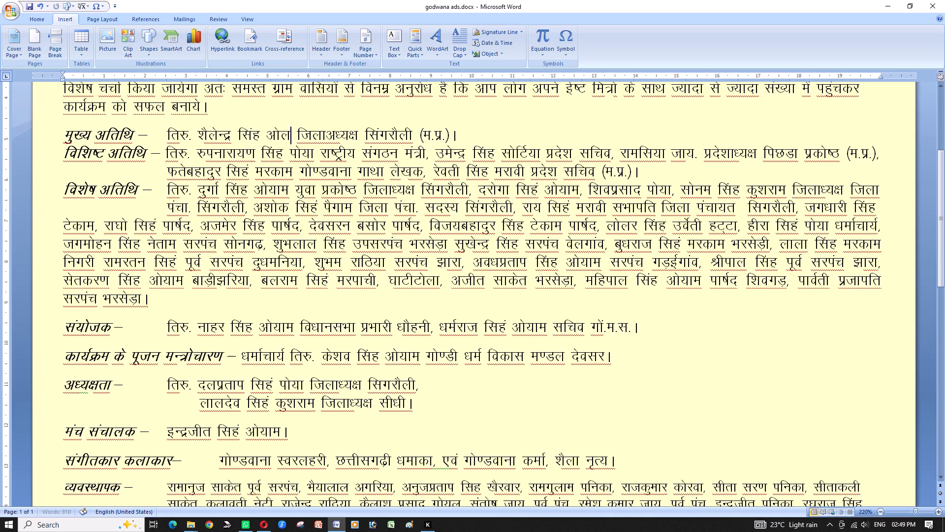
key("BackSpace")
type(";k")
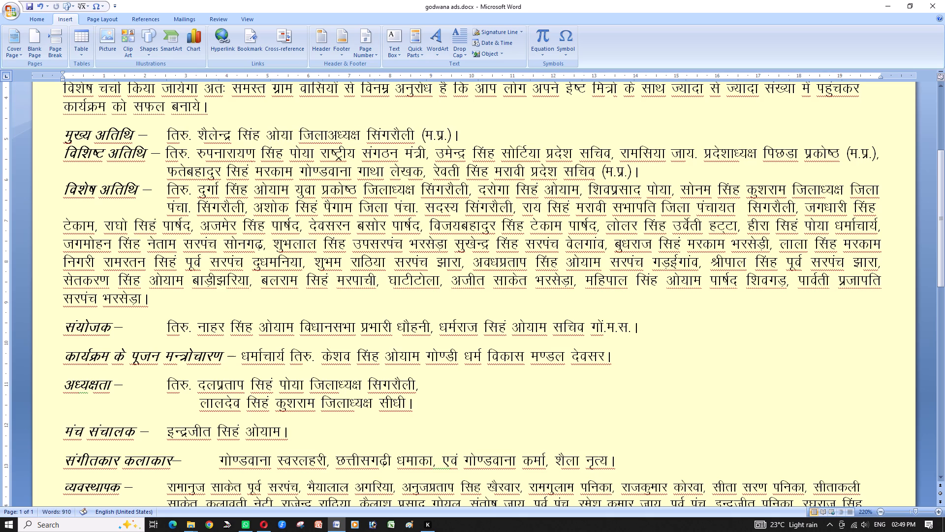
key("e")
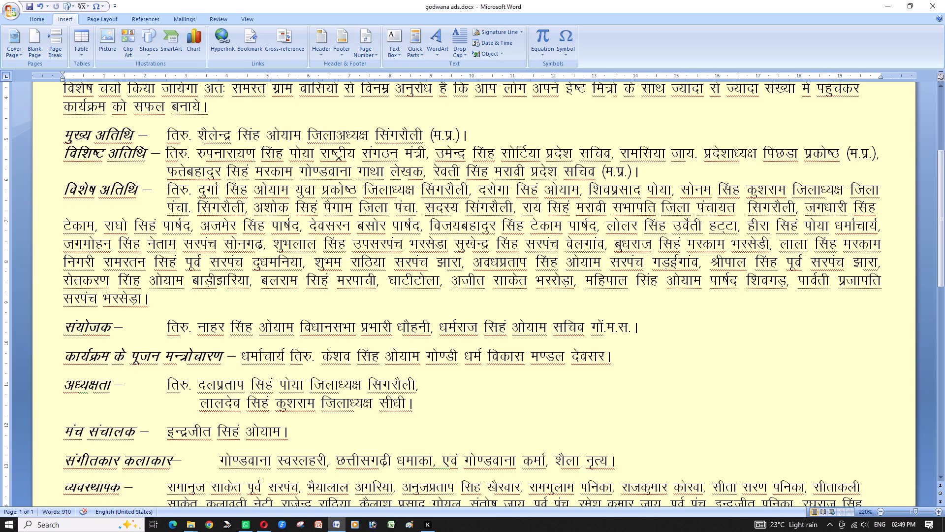
Change the chief guest's post to प्रदेशाध्यक्ष and save the flyer.
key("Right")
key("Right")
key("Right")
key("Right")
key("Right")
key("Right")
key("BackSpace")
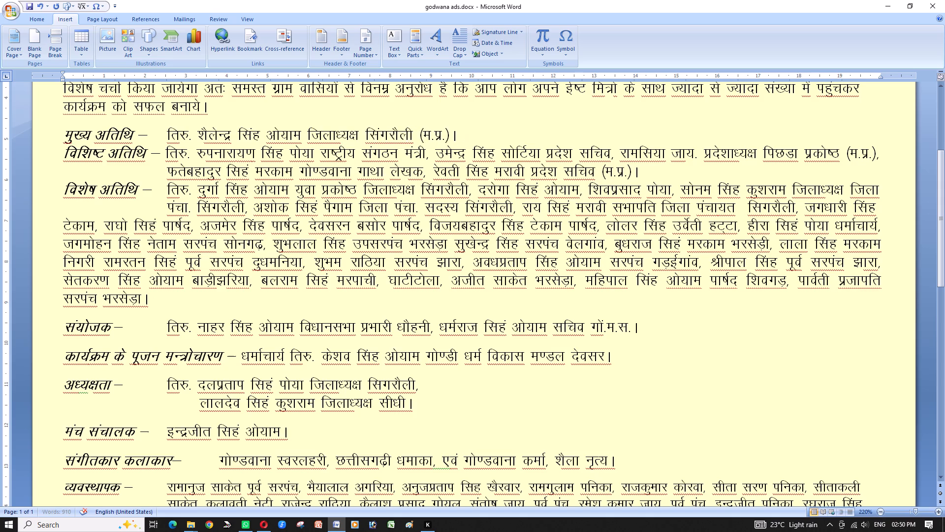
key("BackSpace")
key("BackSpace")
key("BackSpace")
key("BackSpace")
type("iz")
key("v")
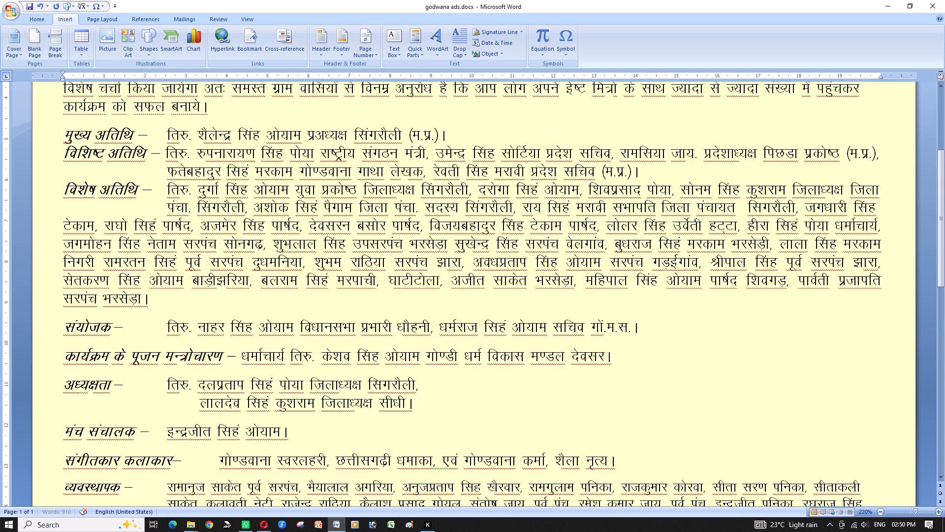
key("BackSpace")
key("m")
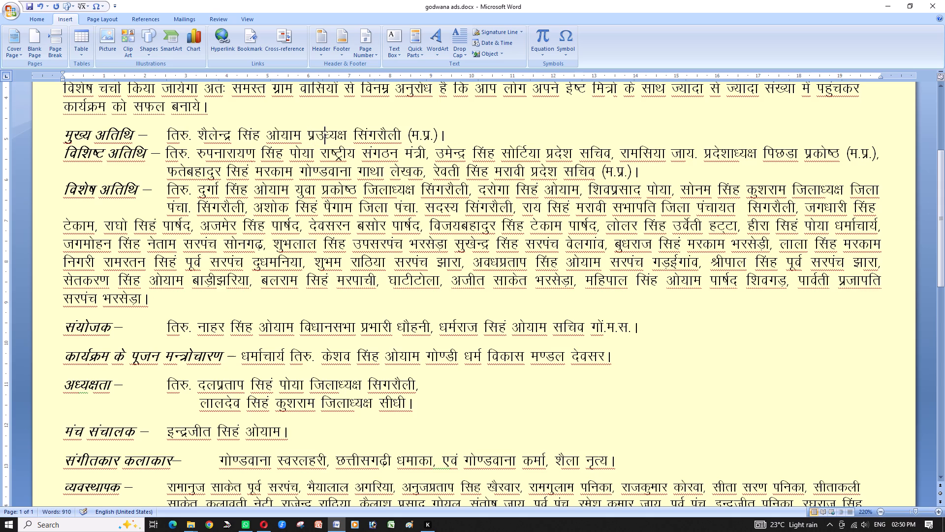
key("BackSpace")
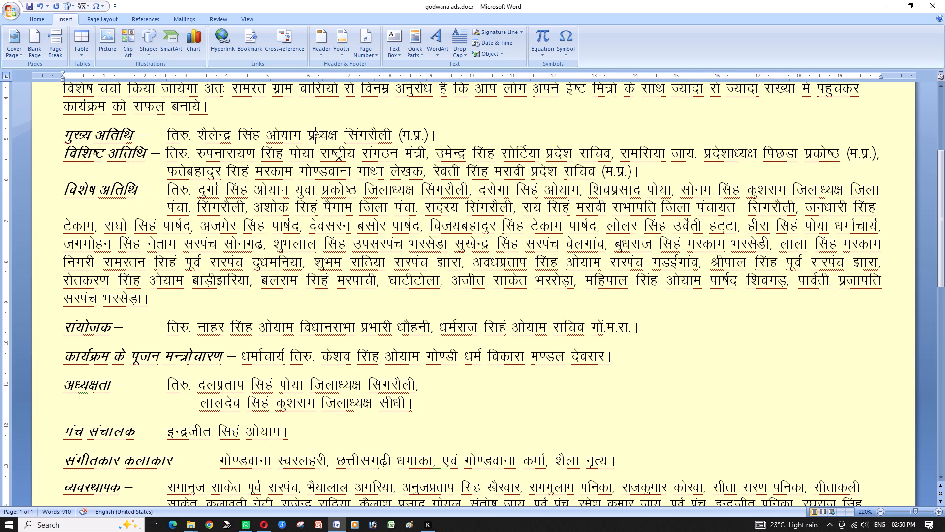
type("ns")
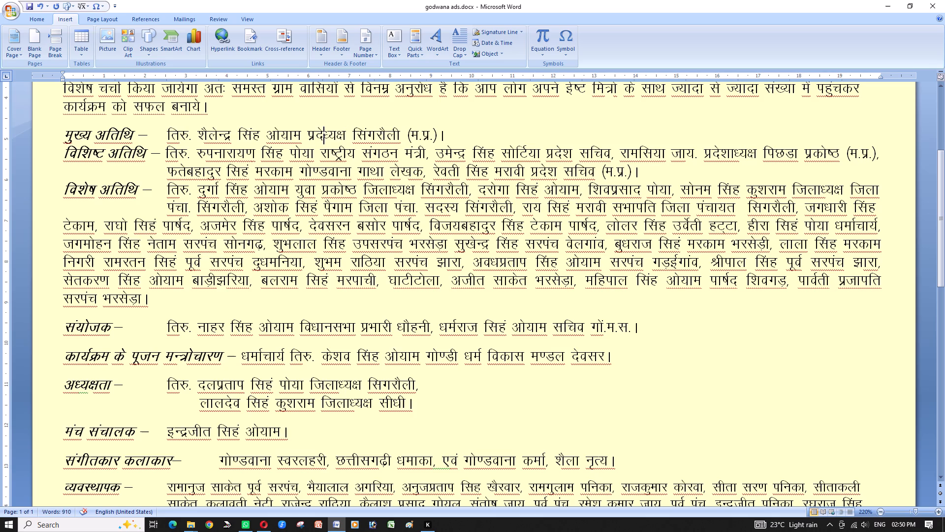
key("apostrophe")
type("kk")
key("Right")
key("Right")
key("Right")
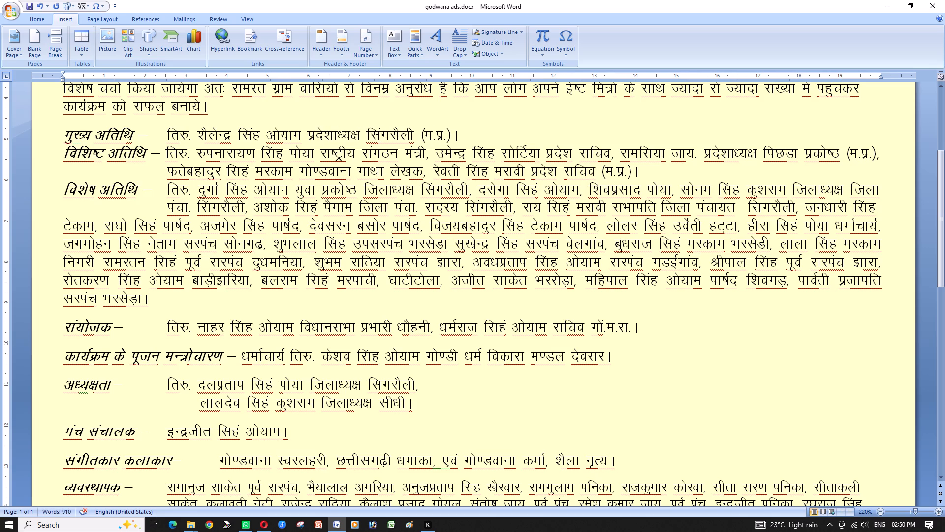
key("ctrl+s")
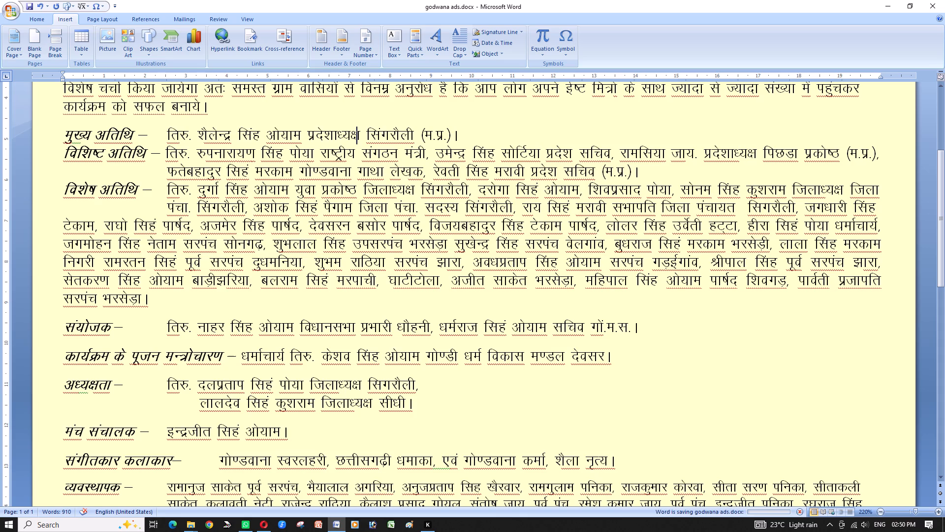
Replace सिंगरौली after the chief guest's post प्रदेशाध्यक्ष with युवा प्रकोष्ठ, keeping (म.प्र.), and save the flyer.
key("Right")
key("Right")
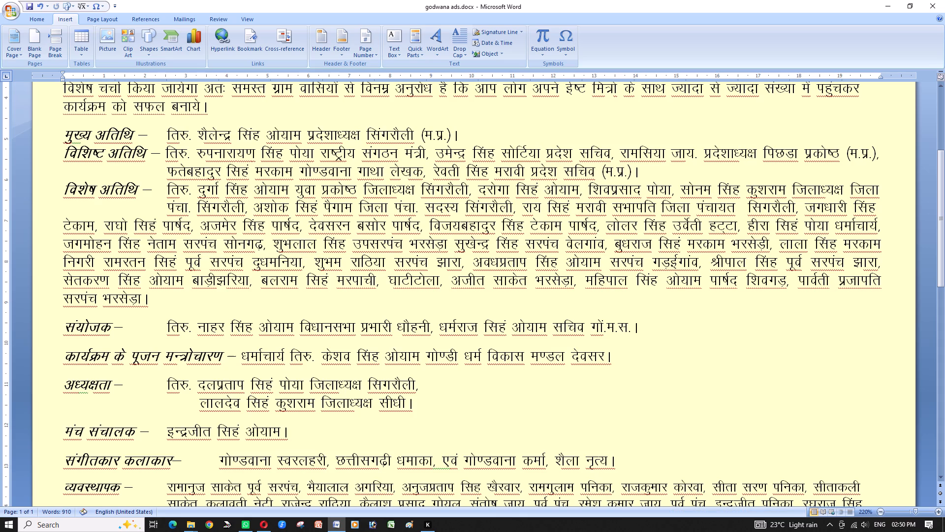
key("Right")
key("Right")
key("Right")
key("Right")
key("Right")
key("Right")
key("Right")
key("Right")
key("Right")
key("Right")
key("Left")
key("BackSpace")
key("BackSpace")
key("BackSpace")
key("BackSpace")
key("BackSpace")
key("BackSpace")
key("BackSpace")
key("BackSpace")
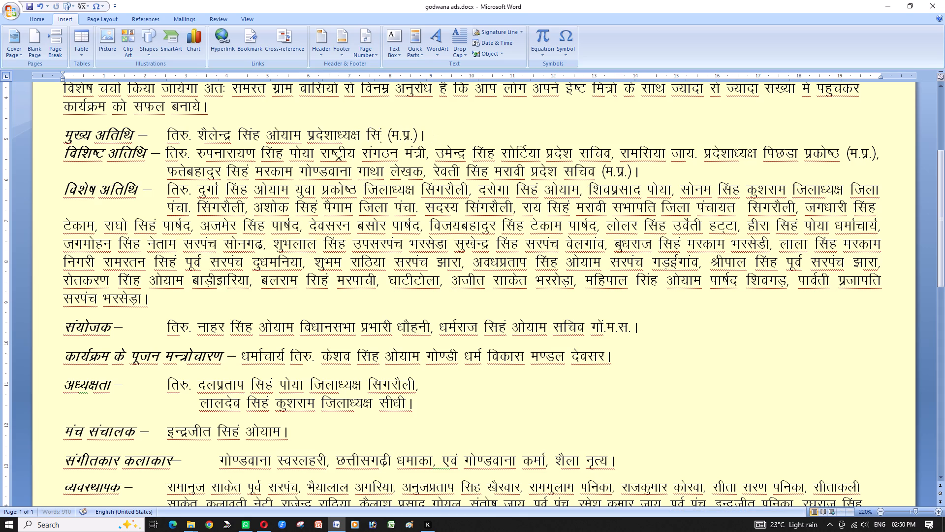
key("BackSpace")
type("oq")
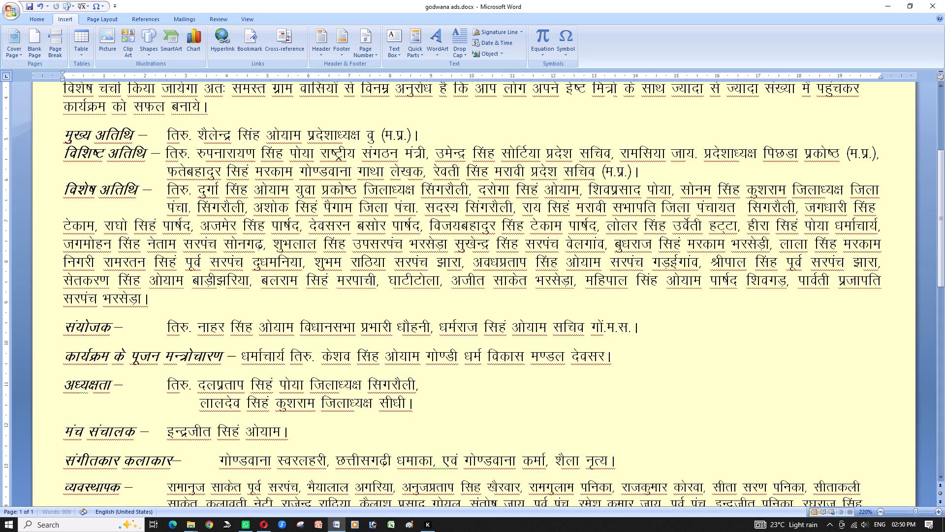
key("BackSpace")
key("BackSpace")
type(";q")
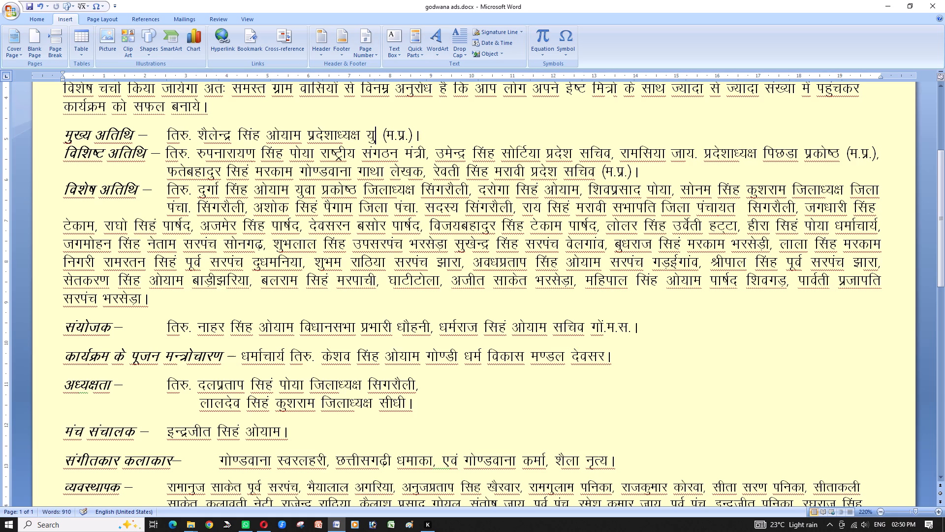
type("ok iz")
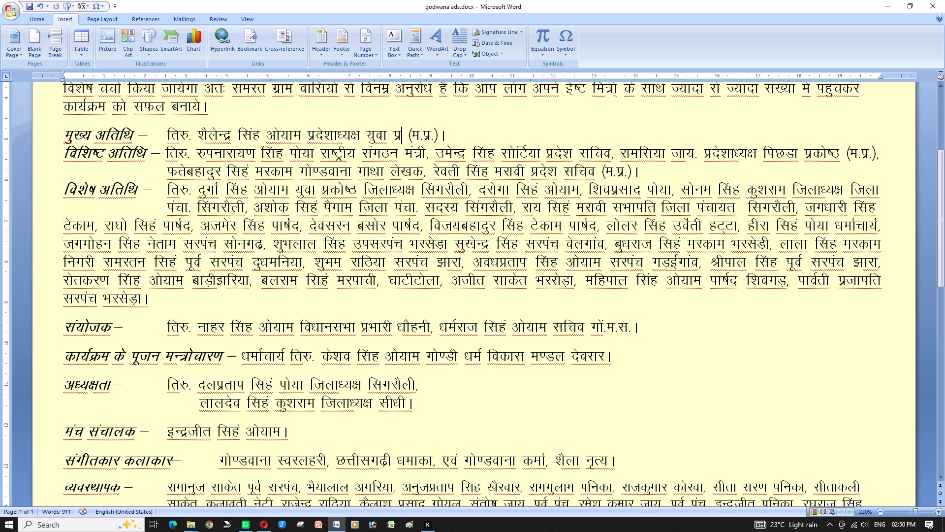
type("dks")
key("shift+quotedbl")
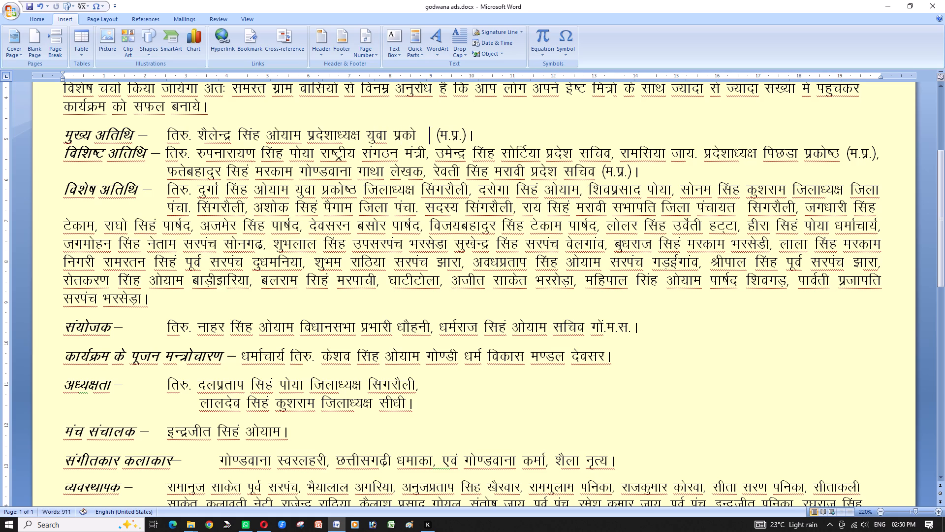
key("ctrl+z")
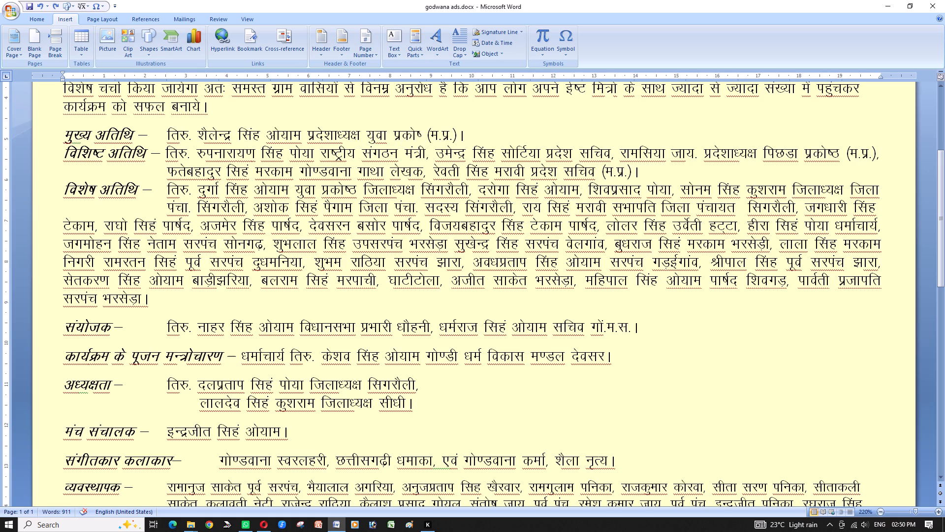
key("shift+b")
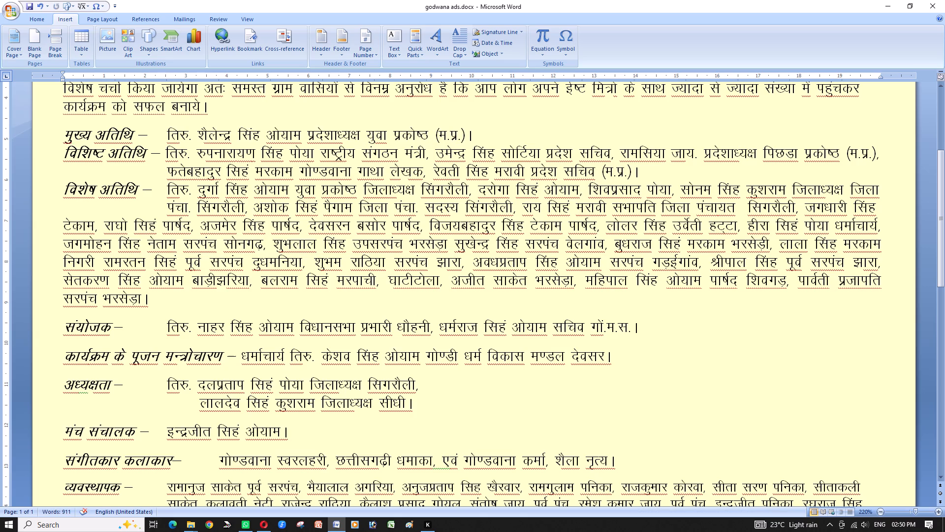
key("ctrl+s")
Delete the whole special guest entry with the post जिलाध्यक्ष जिला पंचा. सिंगरौली from the विशेष अतिथि list.
left_click(247, 208)
key("Right")
key("Left")
key("shift+Left")
key("shift+Left")
key("shift+Left")
key("shift+Left")
key("shift+Left")
key("shift+Left")
key("shift+Left")
key("shift+Left")
key("shift+Left")
key("shift+Left")
key("shift+Left")
key("shift+Left")
key("shift+Left")
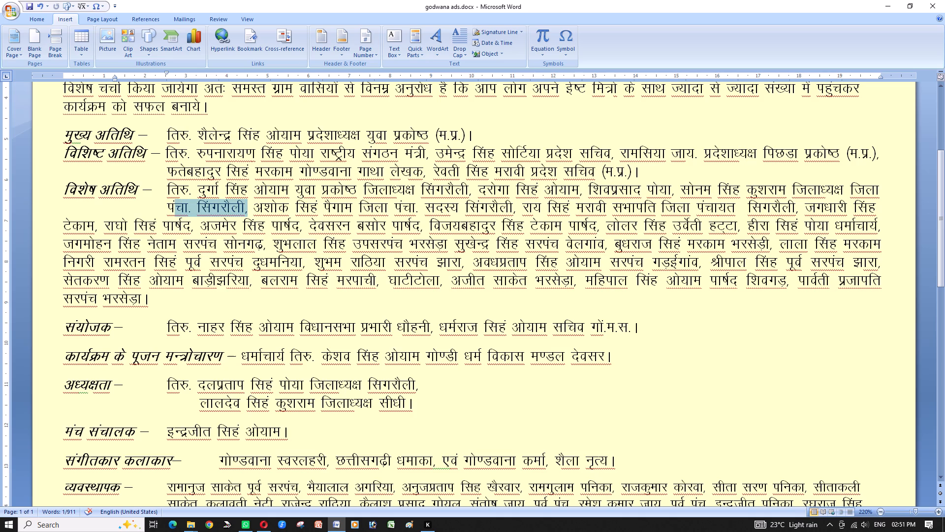
key("shift+Left")
key("shift+Left")
key("shift+Left")
key("shift+Left")
key("shift+Left")
key("shift+Left")
key("shift+Left")
key("shift+Left")
key("shift+Left")
key("shift+Left")
key("shift+Left")
key("shift+Left")
key("shift+Left")
key("shift+Left")
key("shift+Left")
key("shift+Left")
key("shift+Left")
key("shift+Left")
key("shift+Left")
key("shift+Left")
key("shift+Left")
key("shift+Left")
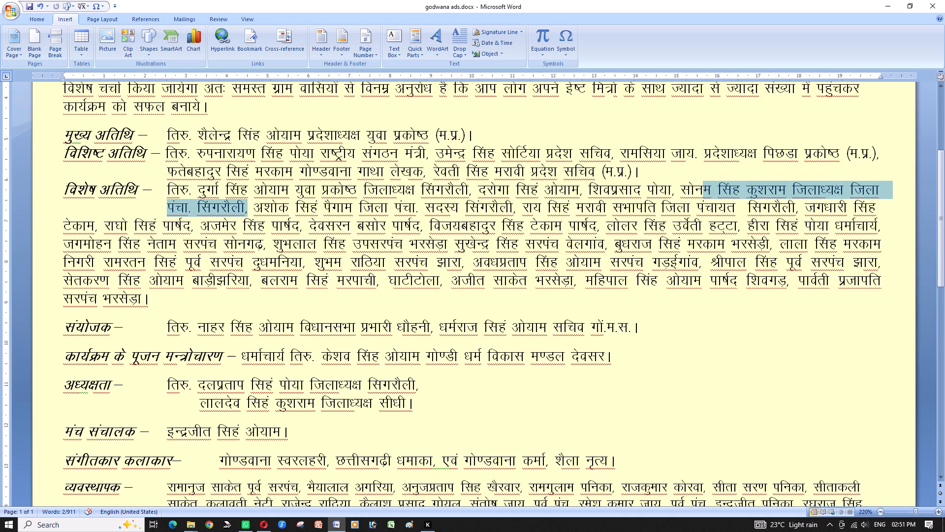
key("shift+Left")
key("shift+Left")
key("BackSpace")
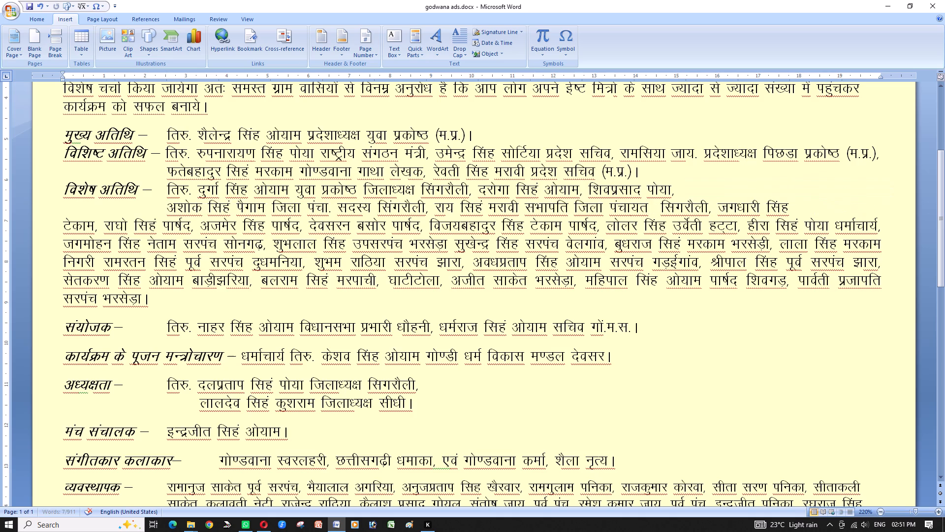
Close the gap in the विशेष अतिथि list, then start its second line at सदस्य सिंगरौली, indented under the first line's names.
key("Right")
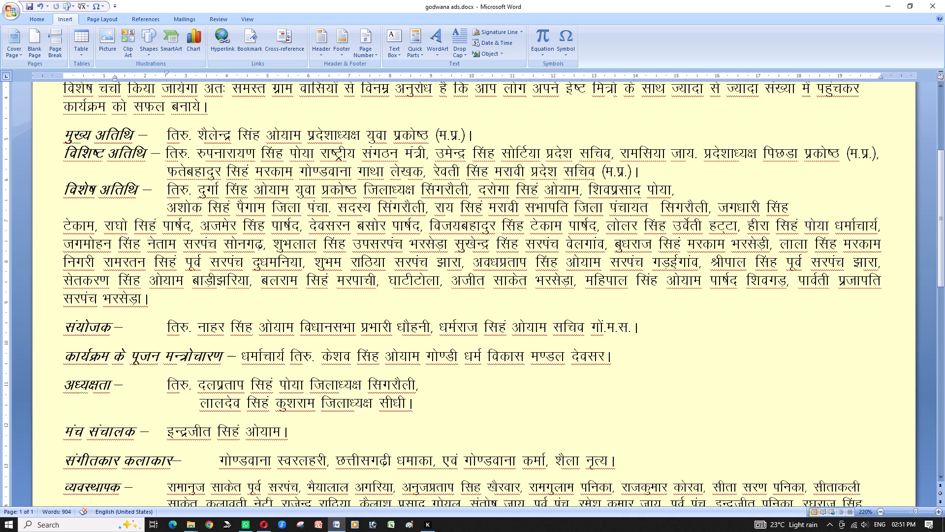
key("BackSpace")
key("BackSpace")
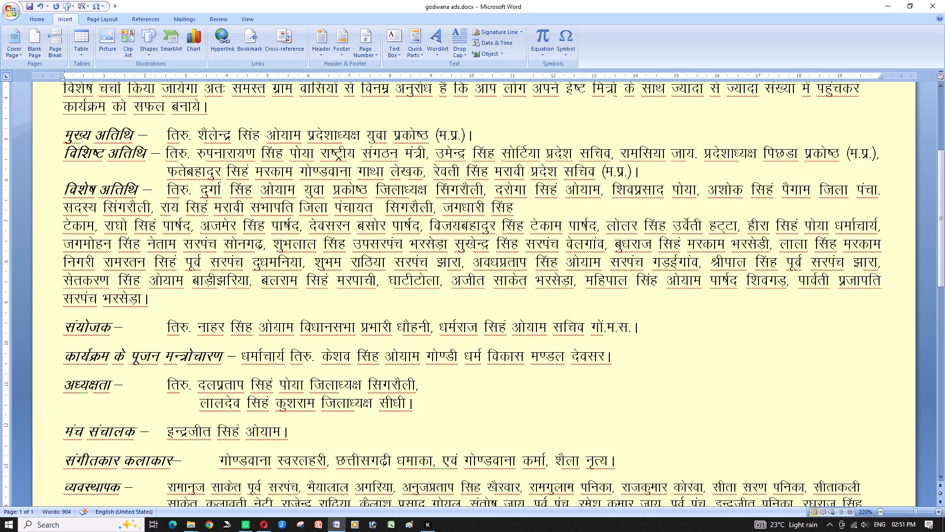
key("Down")
key("Right")
key("Up")
key("Return")
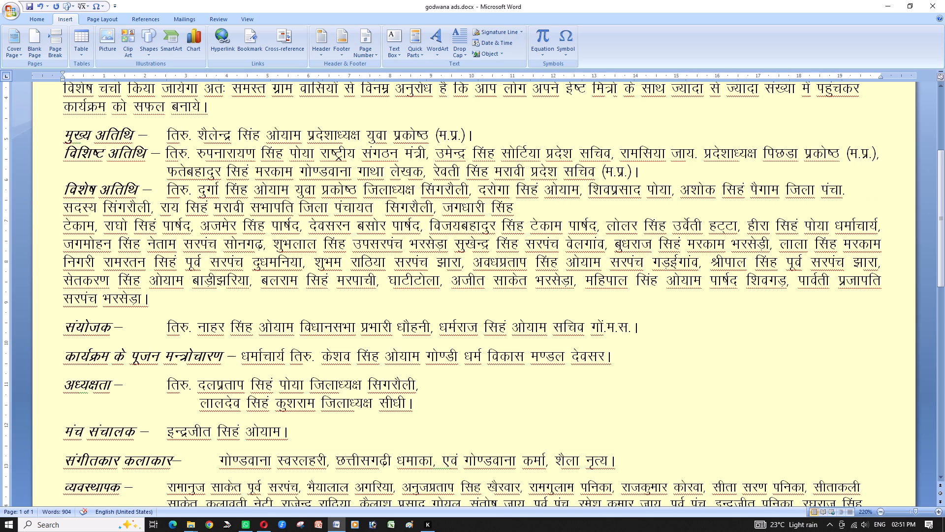
key("Tab")
key("Tab")
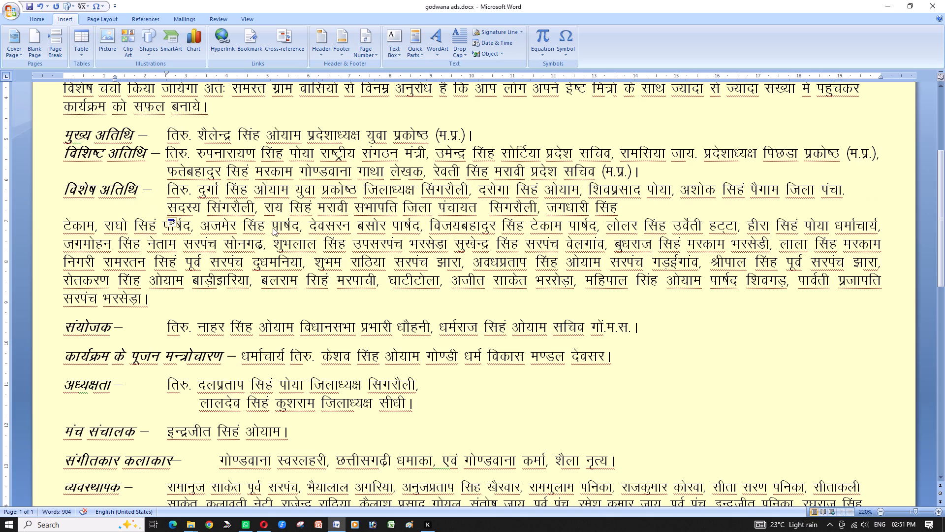
Join the line starting with टेकाम to the end of the second line of the विशेष अतिथि list.
key("Down")
key("Left")
key("Left")
key("Left")
key("Left")
key("Left")
key("Left")
key("Left")
key("Left")
key("Left")
key("Left")
key("Left")
key("Left")
key("Left")
key("Left")
key("Left")
key("Left")
key("Left")
key("Left")
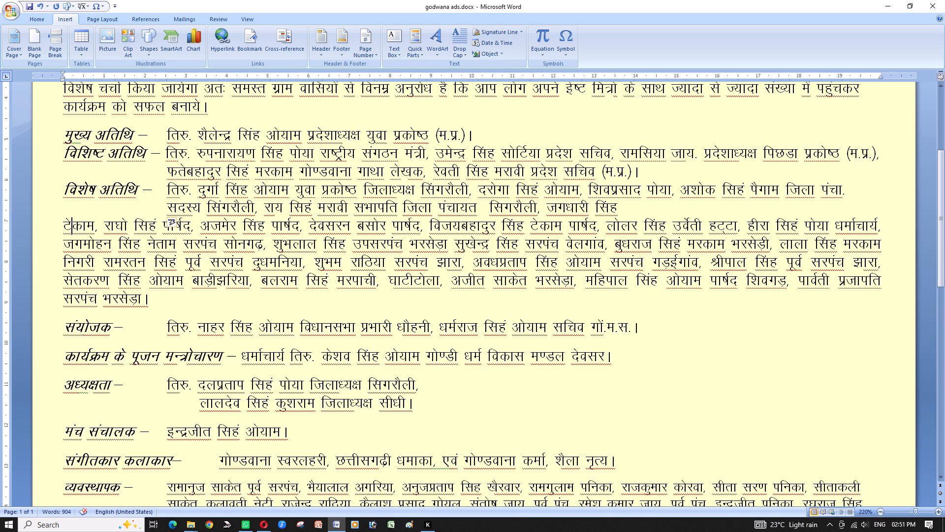
key("Left")
key("Left")
key("Left")
key("Right")
key("BackSpace")
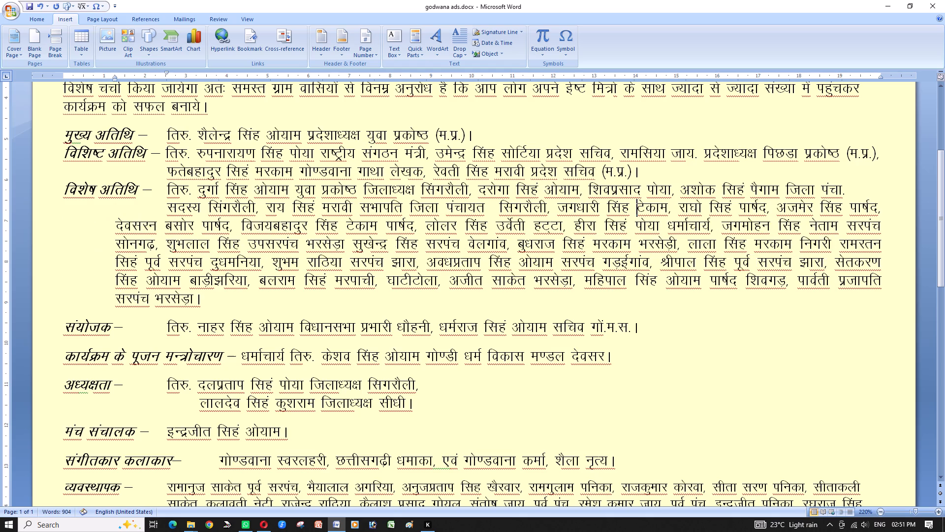
Break the विशेष अतिथि list after the second line's last पार्षद entry and align the remaining names flush with the page's left margin.
key("Right")
key("Right")
key("Right")
key("Right")
key("Right")
key("Right")
key("Right")
key("Right")
key("Right")
key("Right")
key("Right")
key("Right")
key("Right")
key("Right")
key("Right")
key("Right")
key("Right")
key("Right")
key("Right")
key("Right")
key("Right")
key("Right")
key("Right")
key("Right")
key("Return")
key("BackSpace")
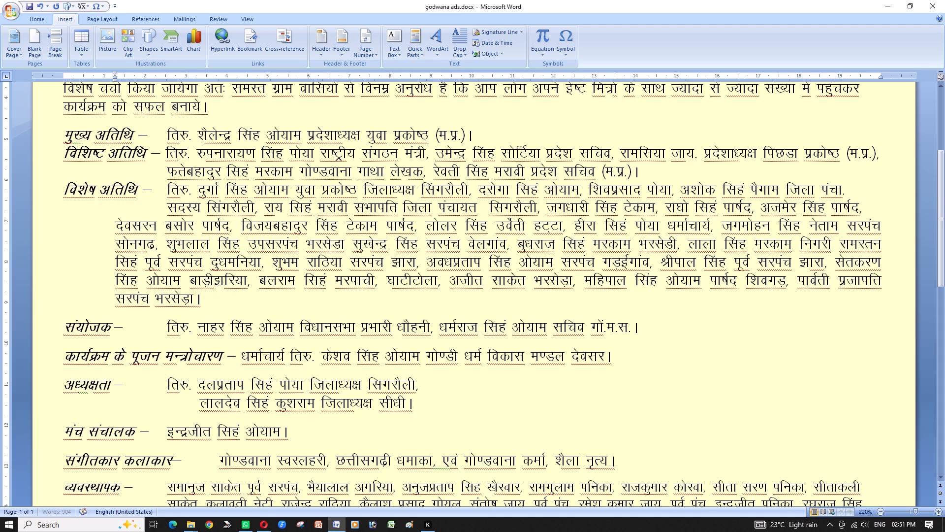
key("BackSpace")
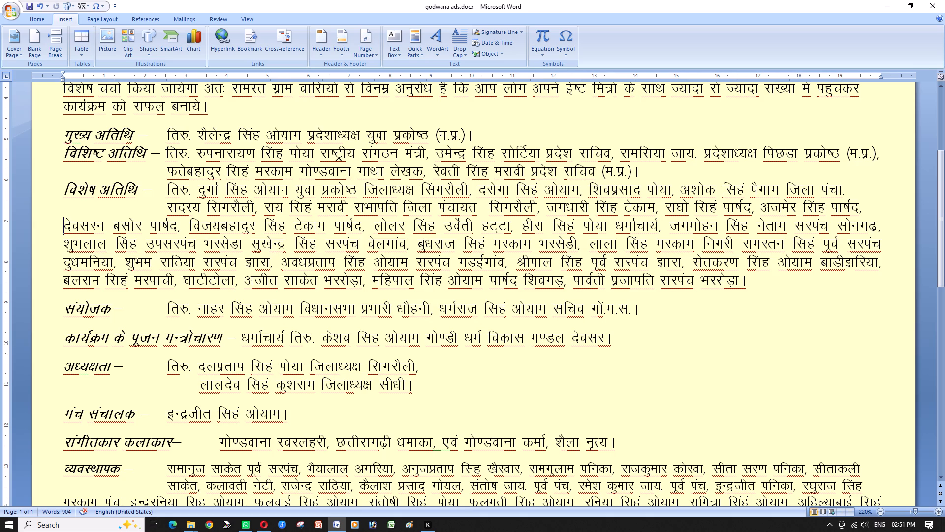
Delete the whole special guest entry with the post सरपंच गड़ईगांव from the विशेष अतिथि list.
key("Down")
key("Down")
key("Right")
key("Right")
key("Right")
key("Right")
key("Right")
key("Right")
key("Right")
key("Right")
key("Right")
key("Right")
key("Right")
key("Right")
key("Right")
key("Right")
key("Right")
key("Right")
key("Right")
key("Right")
key("Right")
key("Right")
key("Left")
key("Left")
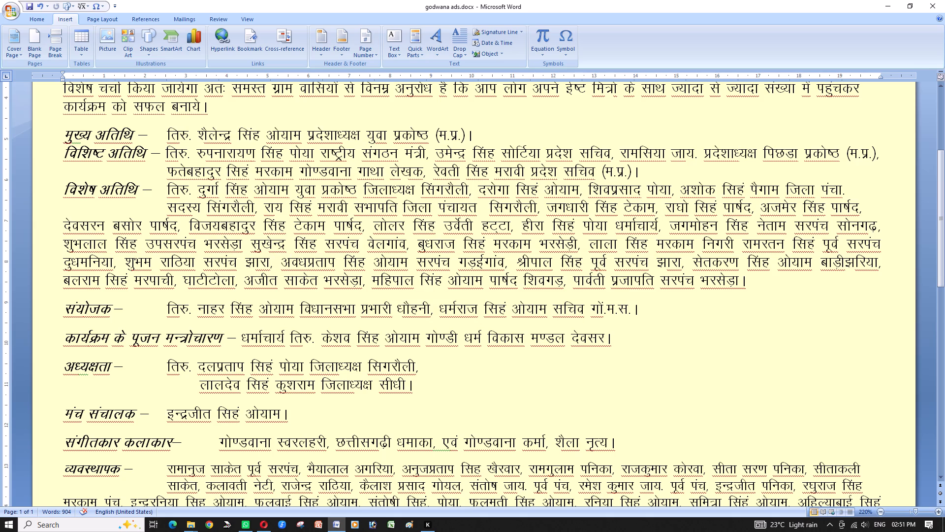
key("Right")
key("shift+Right")
key("shift+Right")
key("shift+Right")
key("shift+Right")
key("shift+Right")
key("shift+Right")
key("shift+Right")
key("shift+Right")
key("shift+Right")
key("shift+Right")
key("shift+Right")
key("shift+Right")
key("shift+Right")
key("shift+Right")
key("shift+Right")
key("shift+Right")
key("shift+Right")
key("shift+Right")
key("shift+Right")
key("shift+Right")
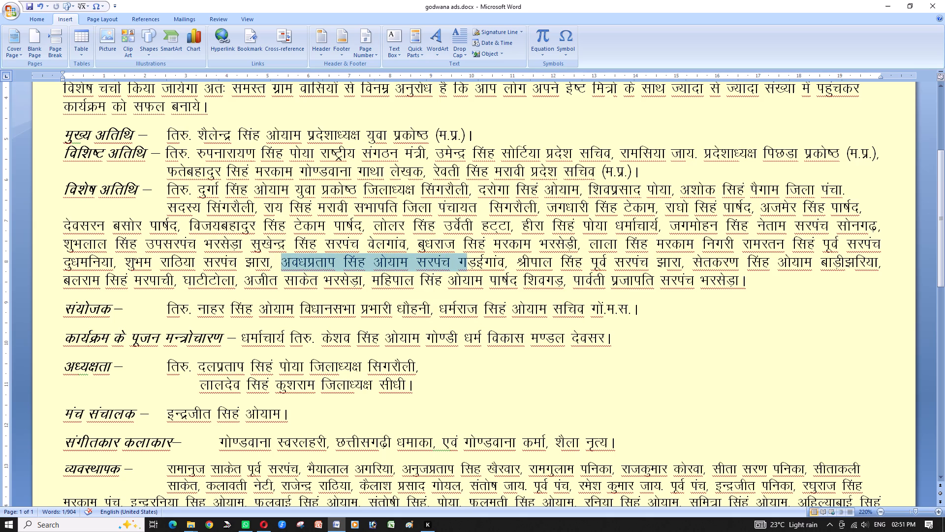
key("shift+Right")
key("shift+Right")
key("shift+Right")
key("shift+Right")
key("shift+Right")
key("shift+Right")
key("shift+Right")
key("shift+Right")
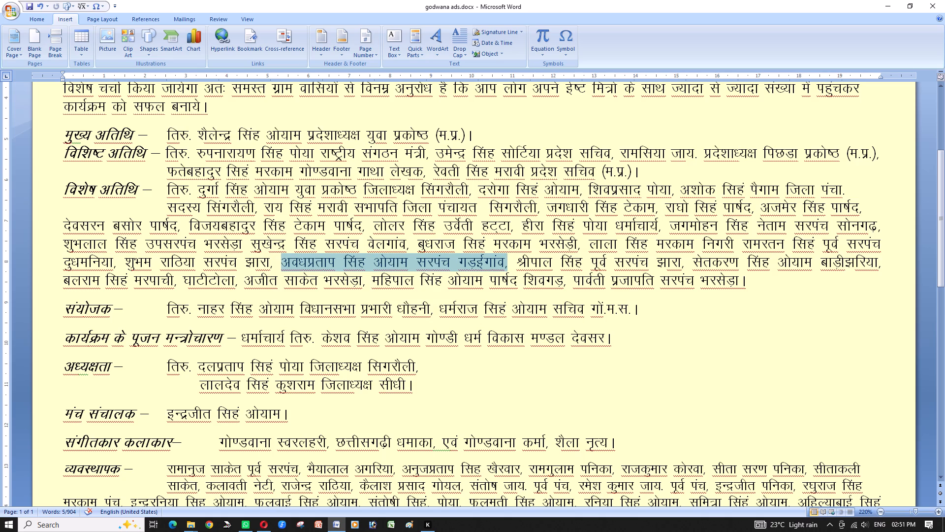
key("BackSpace")
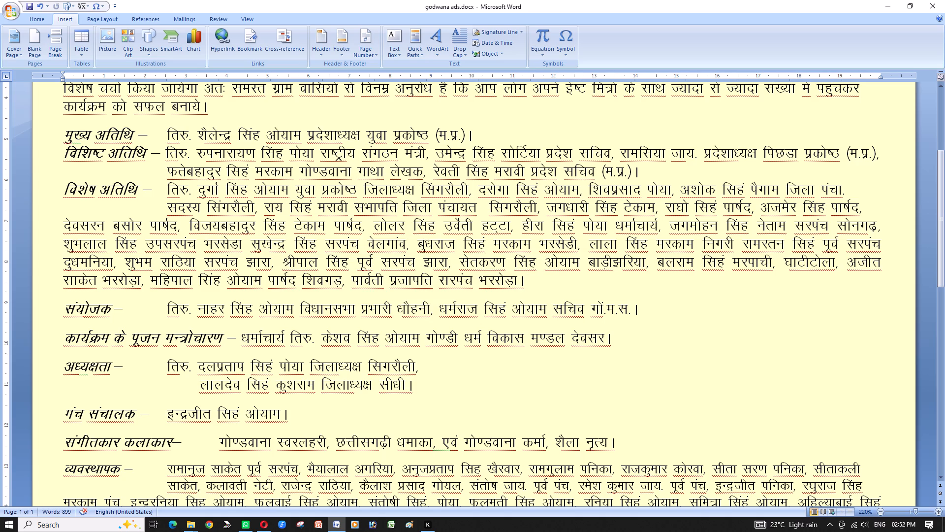
Delete the last two entries of the विशेष अतिथि list, the पार्षद शिवगड़ and the final सरपंच भरसेड़ा.
key("Down")
key("Left")
key("Left")
key("Left")
key("Left")
key("Left")
key("Left")
key("Left")
key("Left")
key("Left")
key("Left")
key("Left")
key("Left")
key("Left")
key("Left")
key("Left")
key("Left")
key("Left")
key("Left")
key("Left")
key("Left")
key("Right")
key("shift+Right")
key("shift+Right")
key("shift+Right")
key("shift+Right")
key("shift+Right")
key("shift+Right")
key("shift+Right")
key("shift+Right")
key("shift+Right")
key("shift+Right")
key("shift+Right")
key("shift+Right")
key("shift+Right")
key("shift+Right")
key("shift+Right")
key("shift+Right")
key("shift+Right")
key("shift+Right")
key("shift+Right")
key("shift+Right")
key("shift+Right")
key("shift+Right")
key("shift+Right")
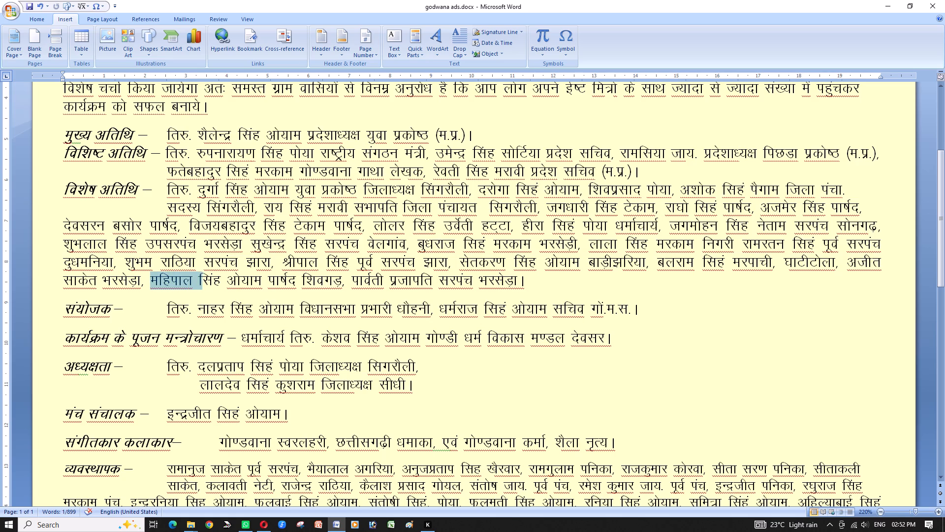
key("shift+Right")
key("shift+Right")
key("shift+Right")
key("shift+Right")
key("shift+Right")
key("shift+Right")
key("shift+Right")
key("shift+Right")
key("shift+Right")
key("shift+Right")
key("shift+Right")
key("shift+Right")
key("shift+Right")
key("shift+Right")
key("shift+Right")
key("shift+Right")
key("shift+Right")
key("shift+Right")
key("shift+Right")
key("shift+Right")
key("shift+Right")
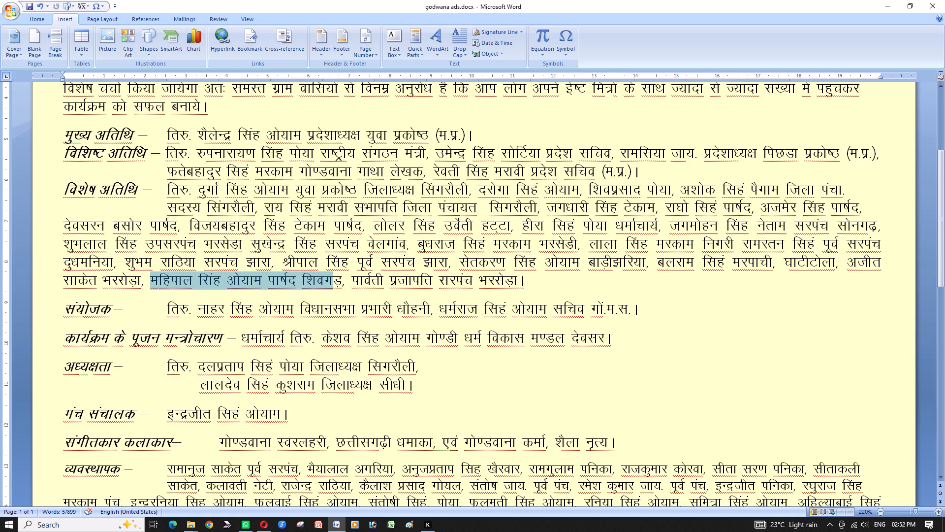
key("shift+Right")
key("shift+Right")
key("shift+Right")
key("shift+Right")
key("shift+Right")
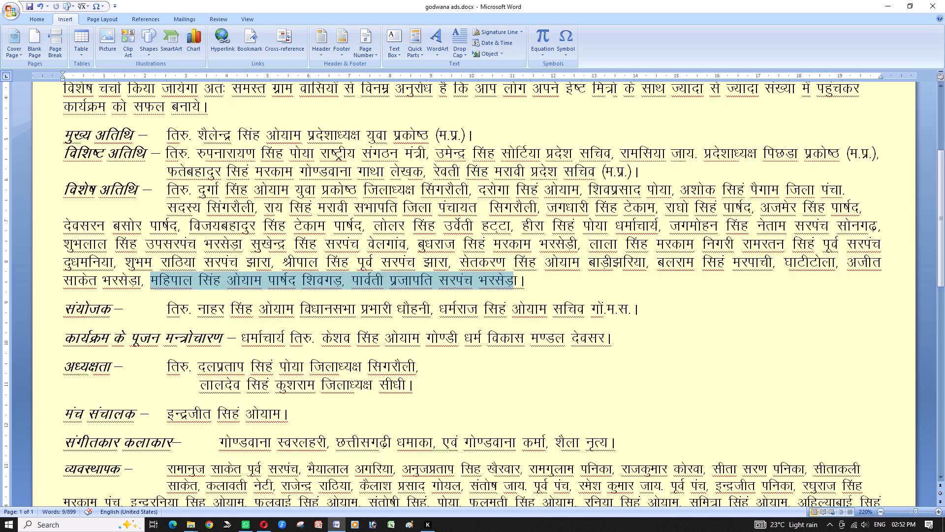
key("shift+Right")
key("BackSpace")
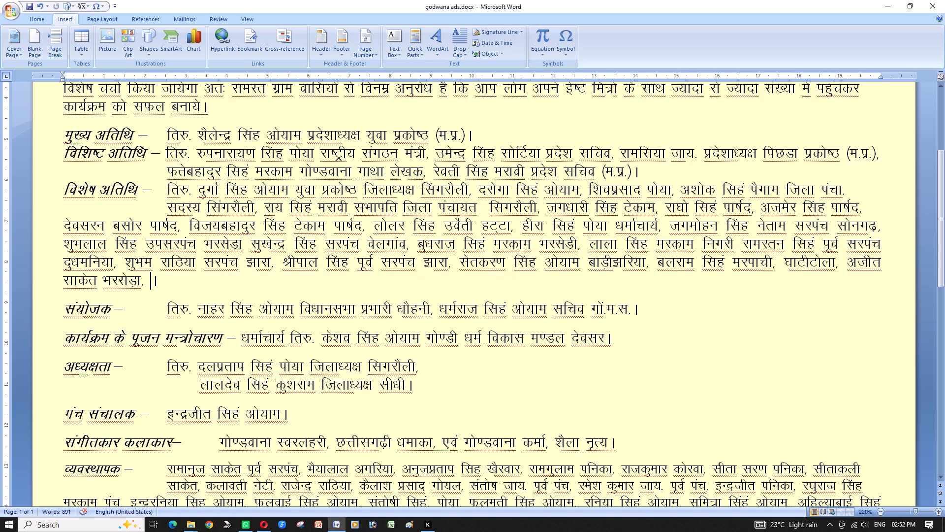
Remove the leftover space and comma before the full stop closing the विशेष अतिथि list, and save the document.
key("BackSpace")
key("Left")
key("Right")
key("Insert")
key("BackSpace")
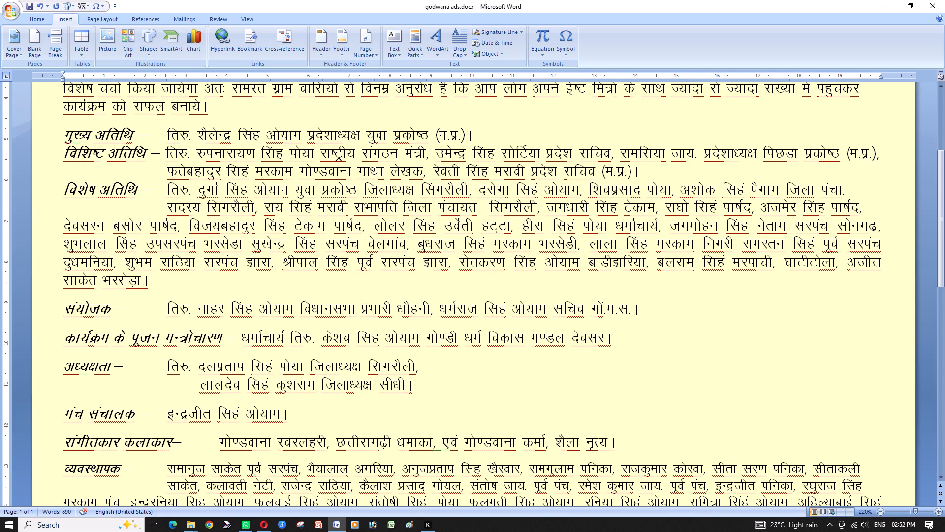
key("ctrl+s")
Review the whole flyer from the 2026 heading down to the closing note and signature block.
scroll(536, 300, "up", 9)
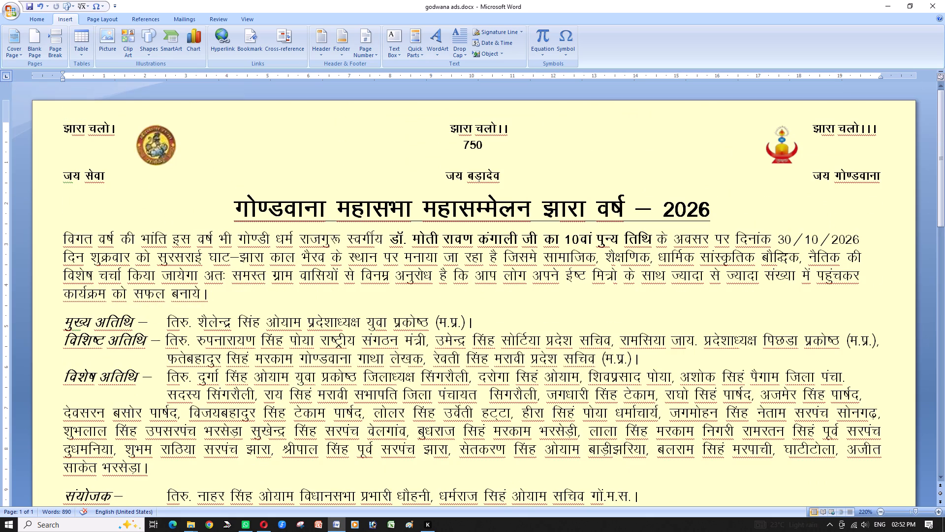
scroll(444, 316, "down", 1)
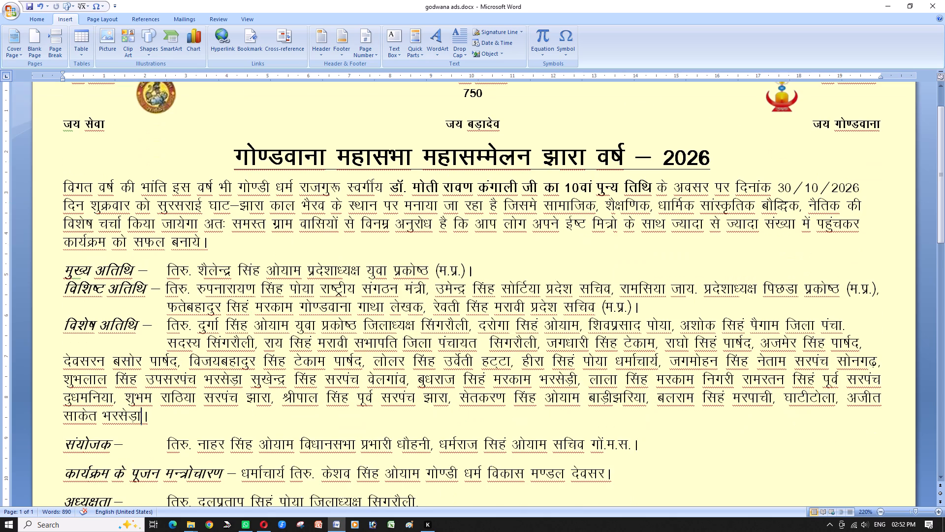
scroll(444, 316, "down", 6)
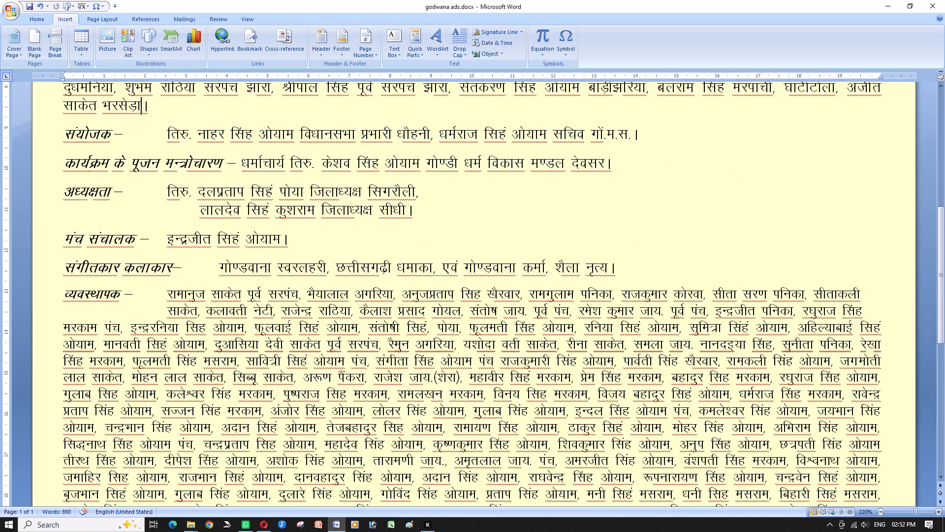
scroll(438, 322, "down", 9)
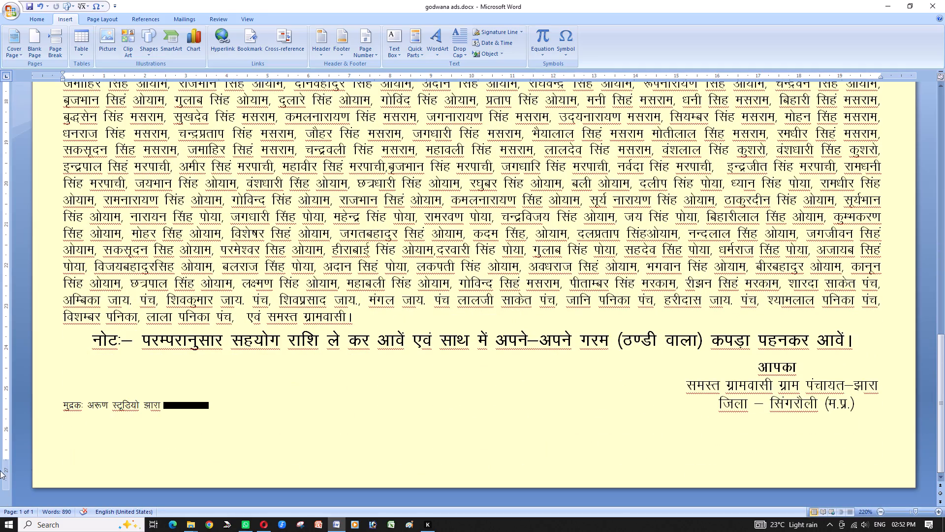
Slightly reduce the page's bottom margin so the text area extends further down.
left_click_drag(8, 457, 4, 470)
scroll(258, 420, "down", 10)
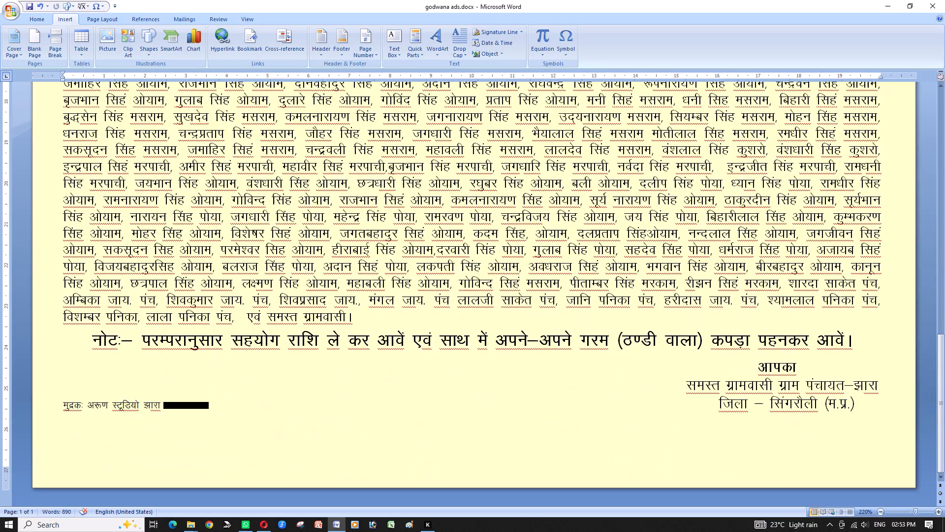
Check the flyer's layout again, from the closing note back up through the व्यवस्थापक list to the अध्यक्षता section.
scroll(258, 420, "up", 13)
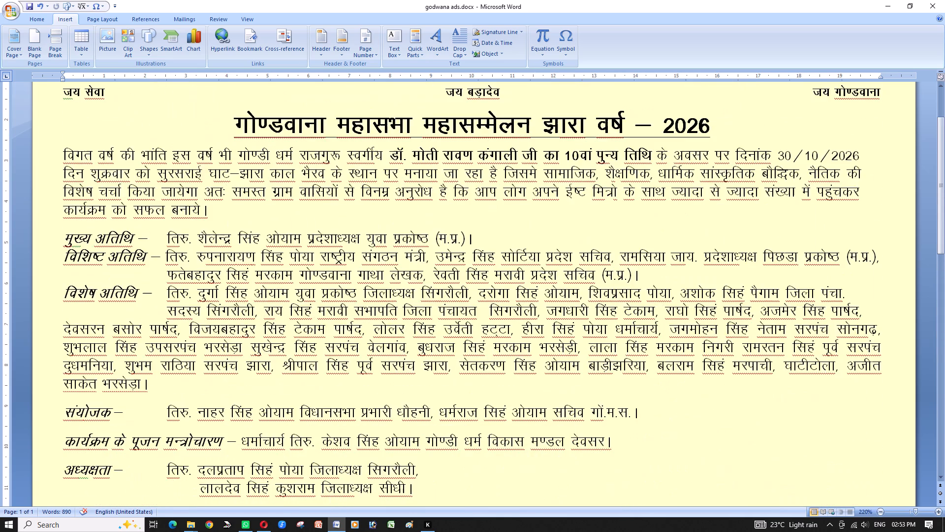
scroll(258, 420, "down", 13)
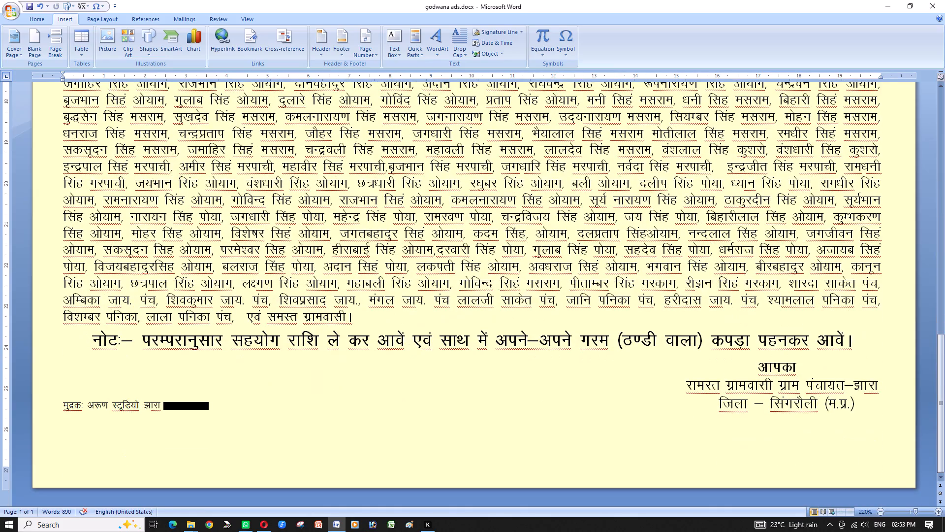
left_click(766, 356)
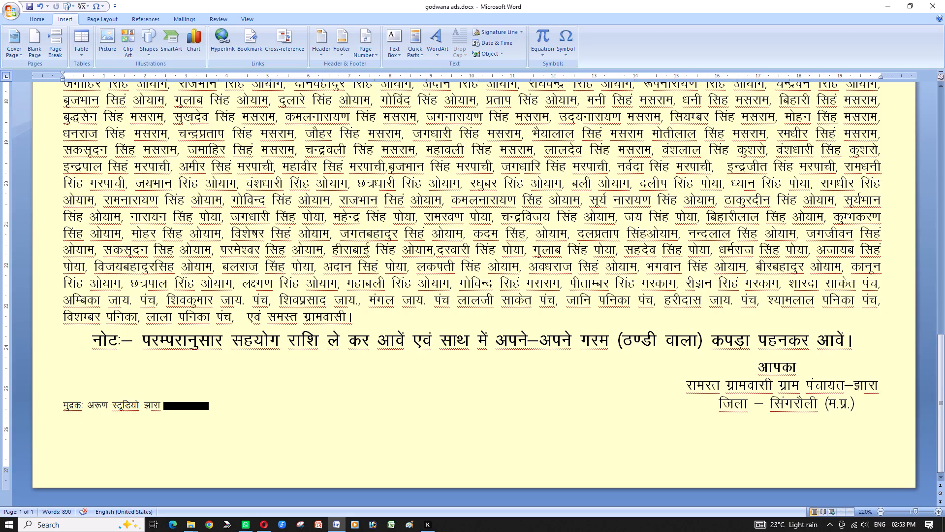
scroll(499, 382, "up", 1)
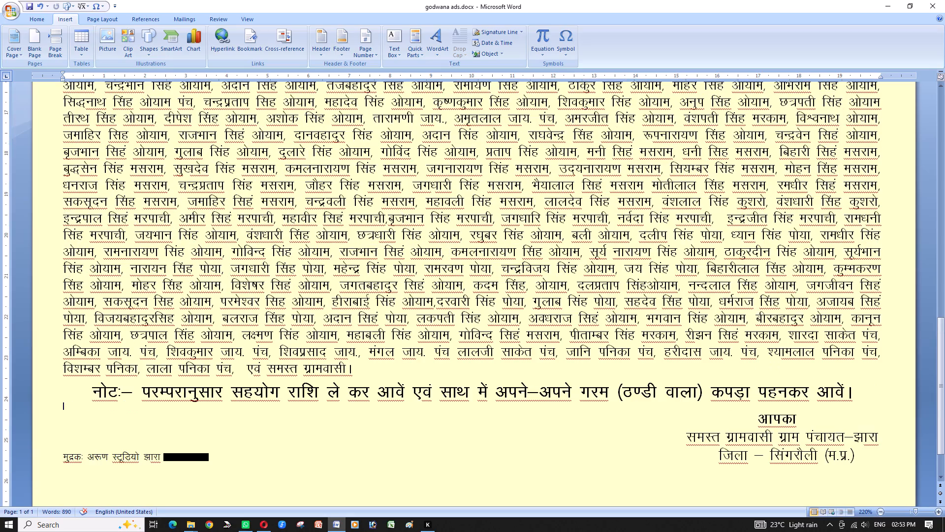
scroll(498, 382, "up", 1)
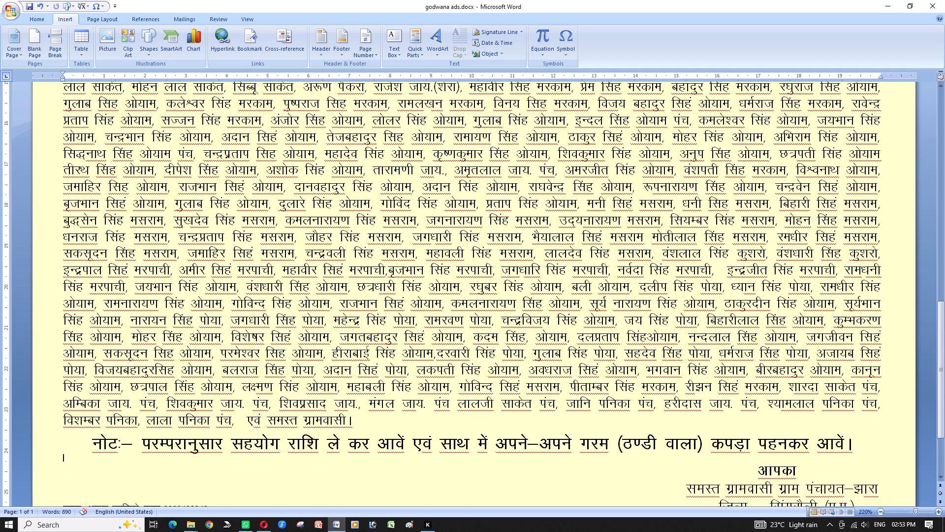
scroll(498, 382, "up", 1)
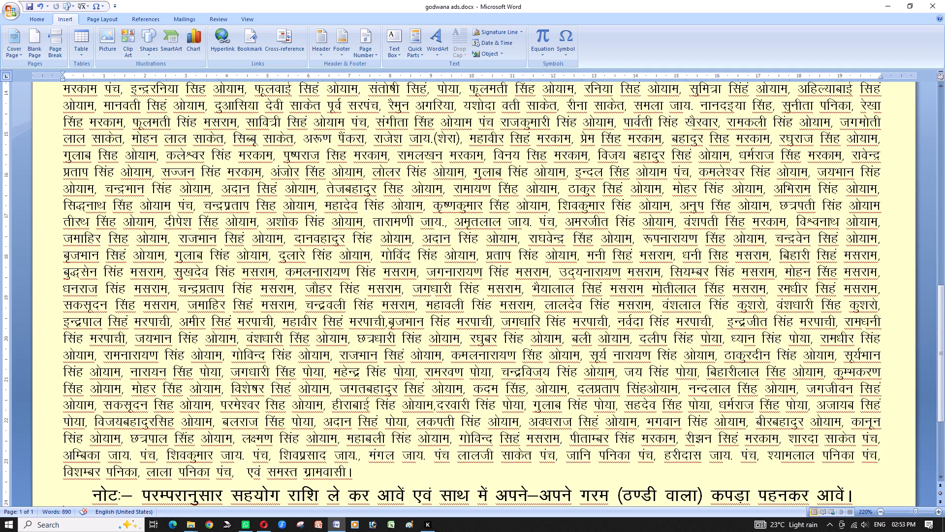
scroll(498, 382, "up", 4)
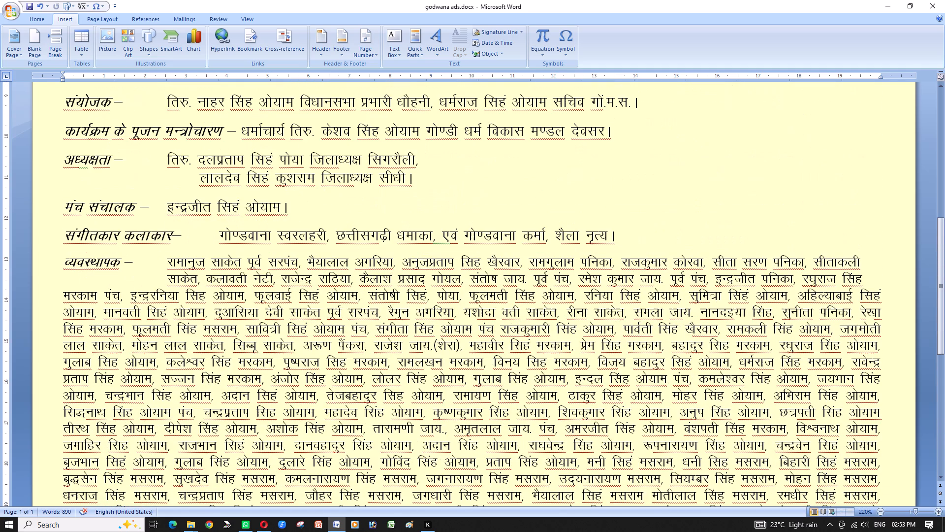
scroll(498, 382, "up", 1)
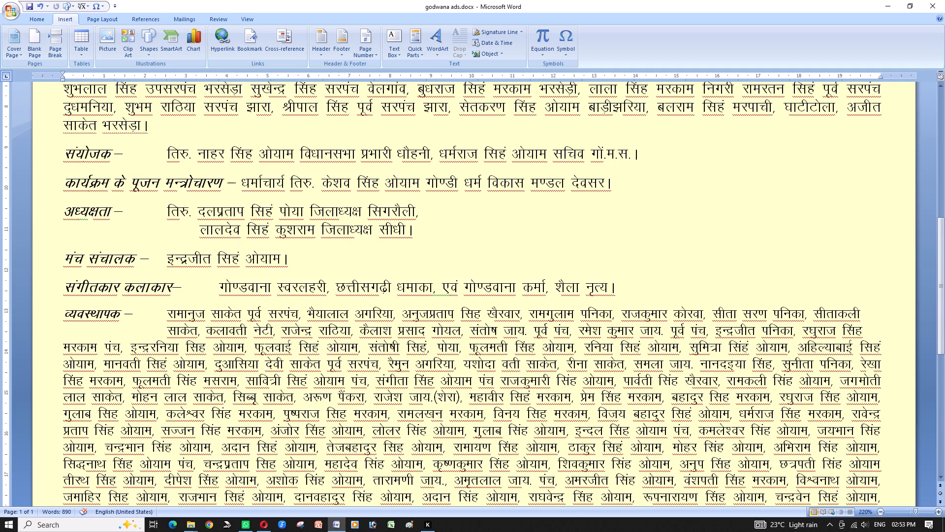
scroll(412, 367, "up", 1)
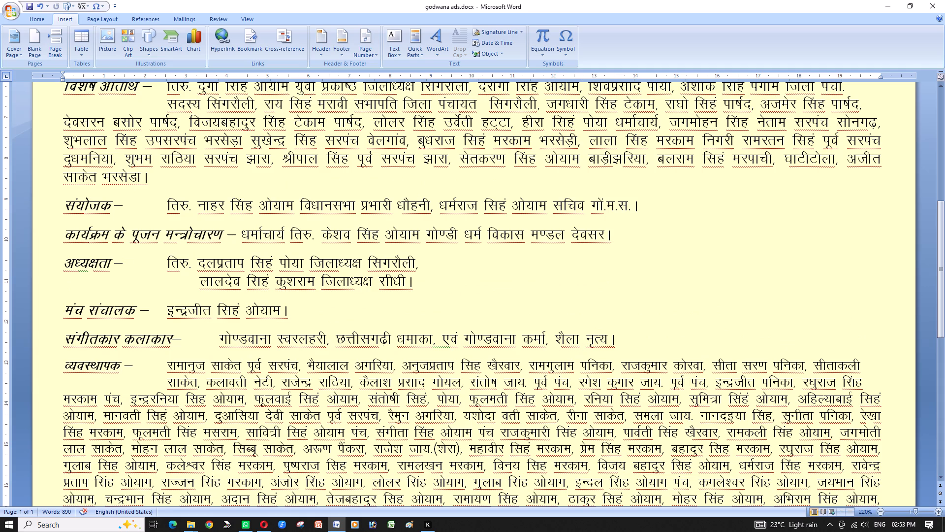
Remove the extra indent before the second name under अध्यक्षता so it lines up with तिरु. on the line above.
left_click(200, 281)
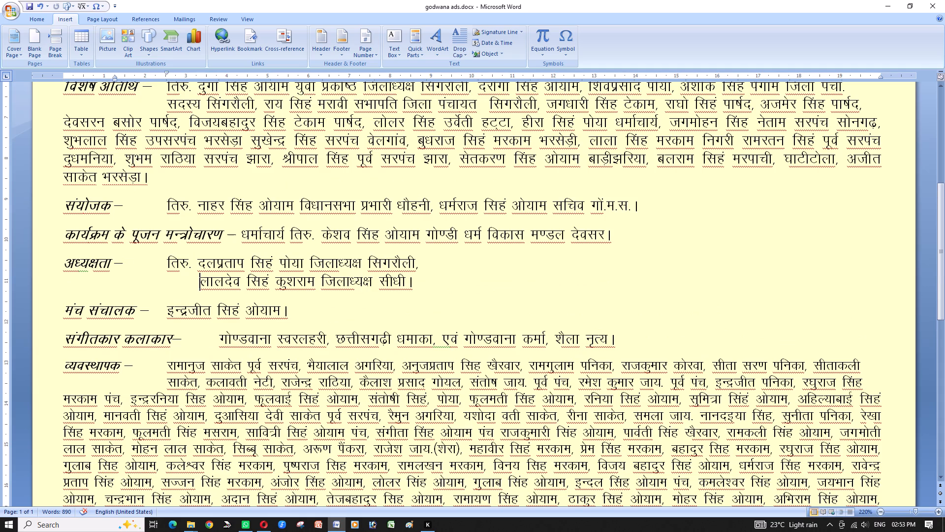
key("BackSpace")
key("BackSpace")
key("BackSpace")
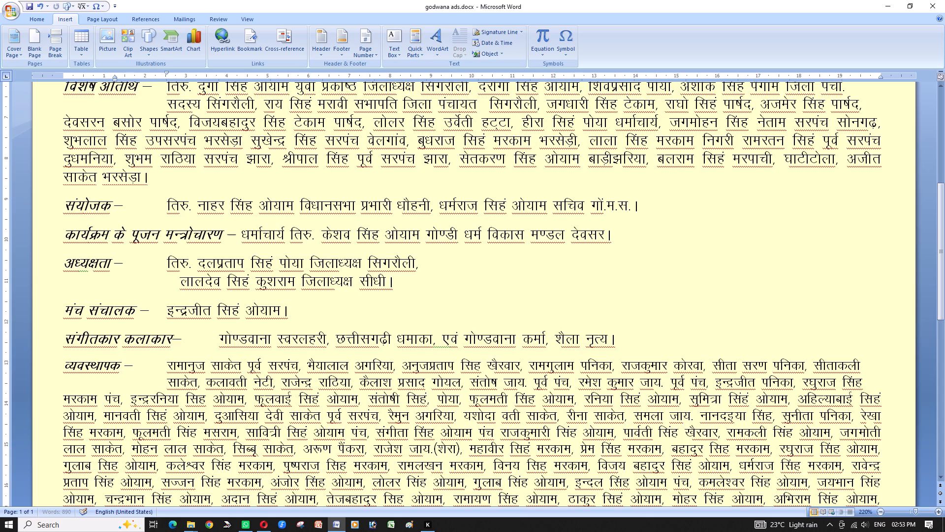
key("BackSpace")
key("BackSpace")
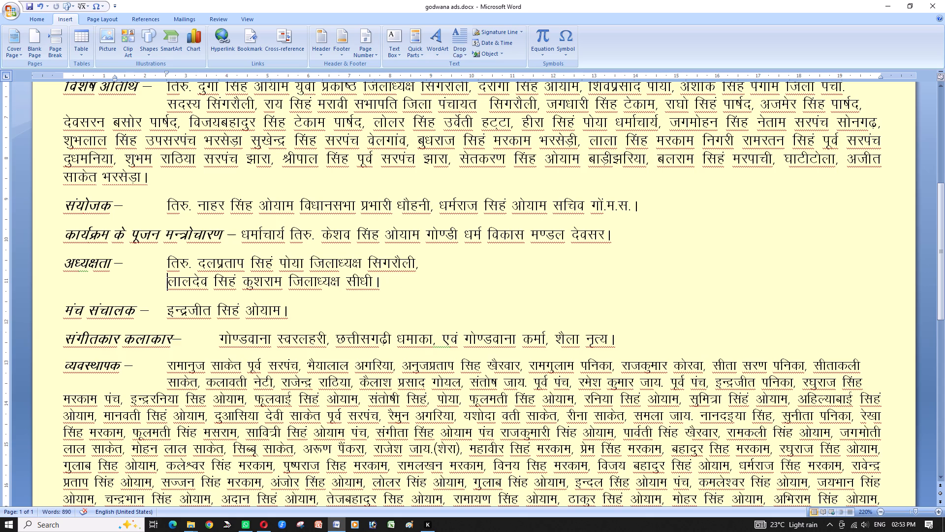
Check the alignment of the lines from मंच संचालक down through the व्यवस्थापक list.
key("Down")
key("Down")
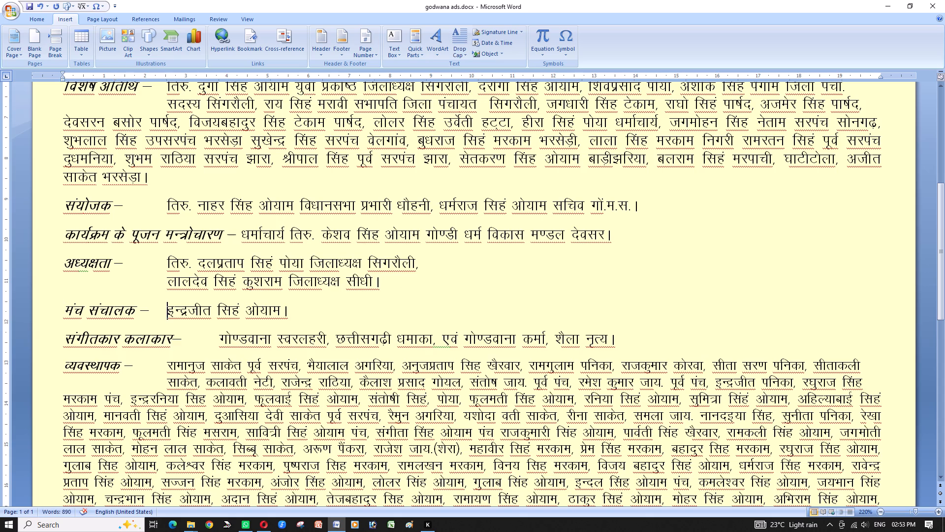
key("Down")
key("Down")
key("Up")
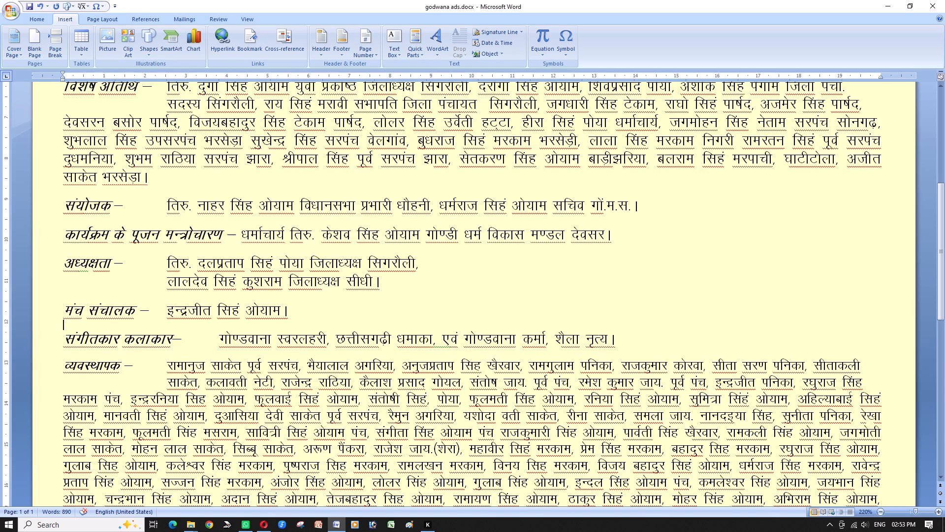
key("Up")
scroll(233, 331, "down", 1)
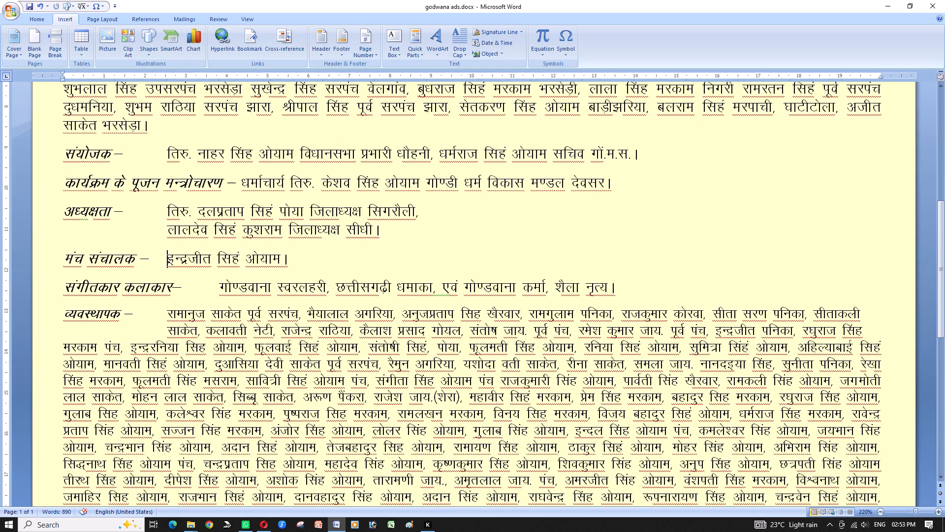
scroll(306, 296, "down", 2)
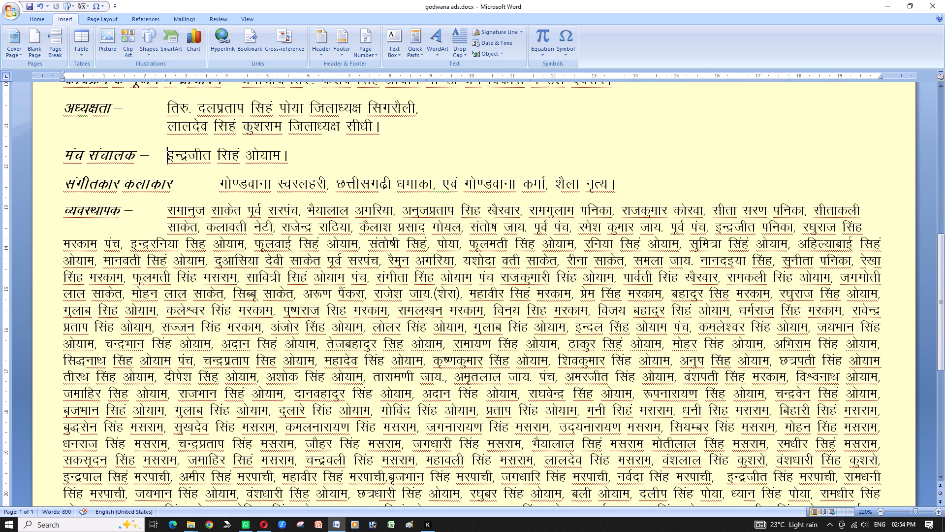
scroll(265, 263, "up", 3)
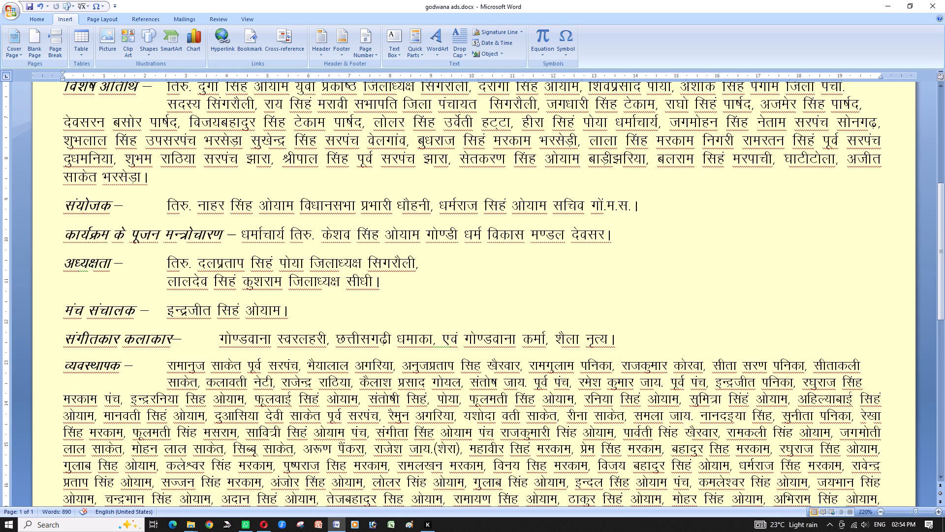
Save the flyer.
key("ctrl+s")
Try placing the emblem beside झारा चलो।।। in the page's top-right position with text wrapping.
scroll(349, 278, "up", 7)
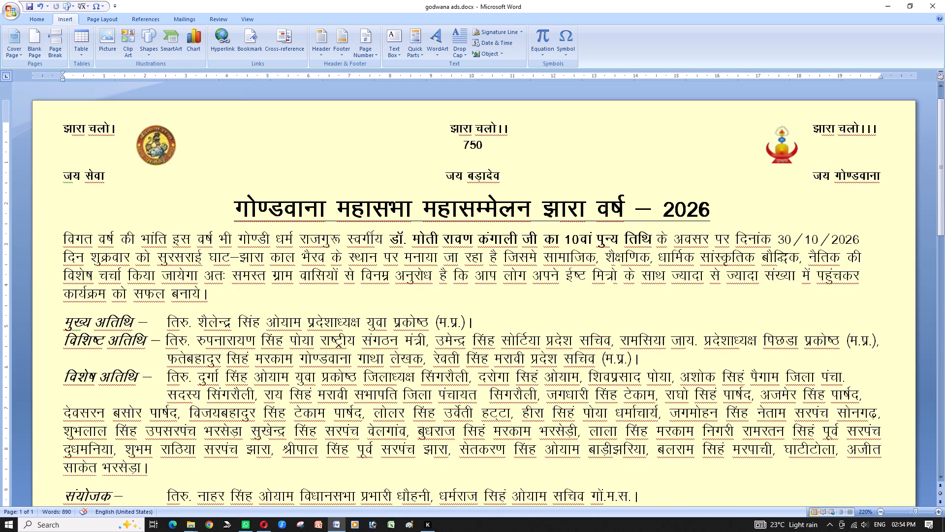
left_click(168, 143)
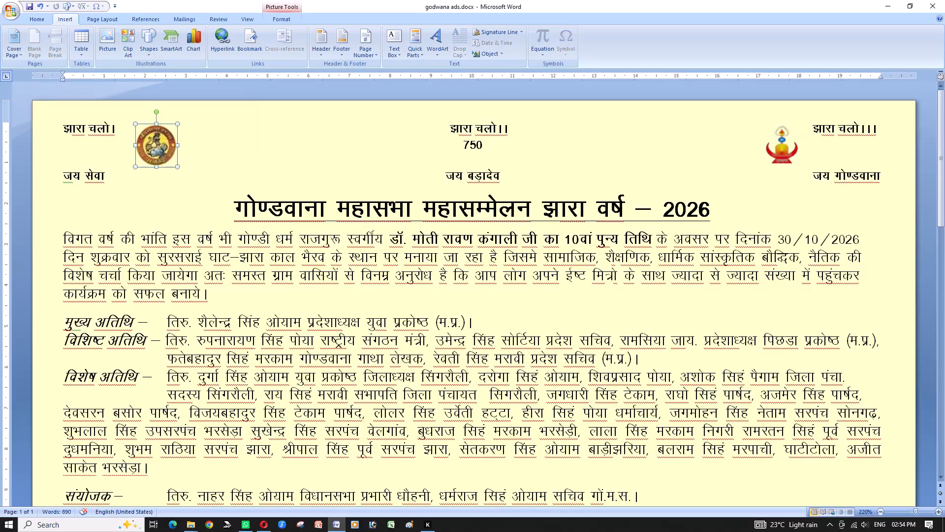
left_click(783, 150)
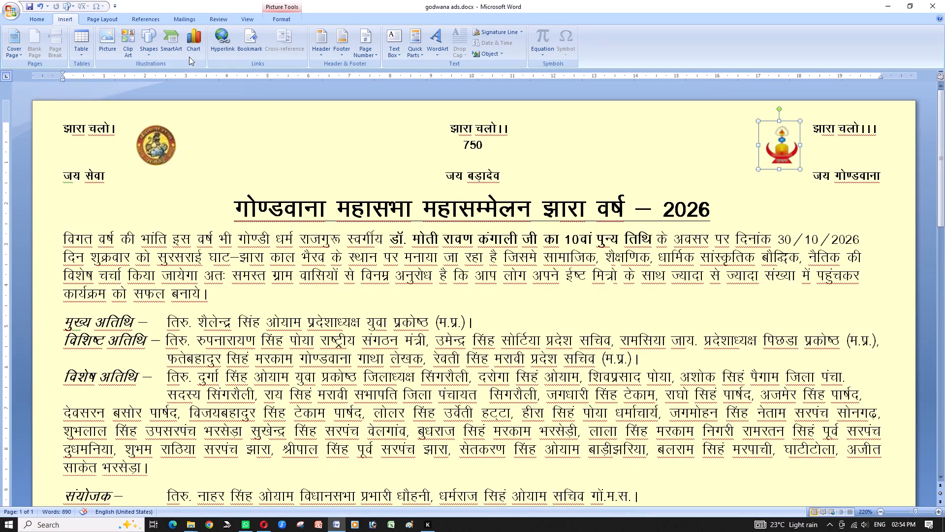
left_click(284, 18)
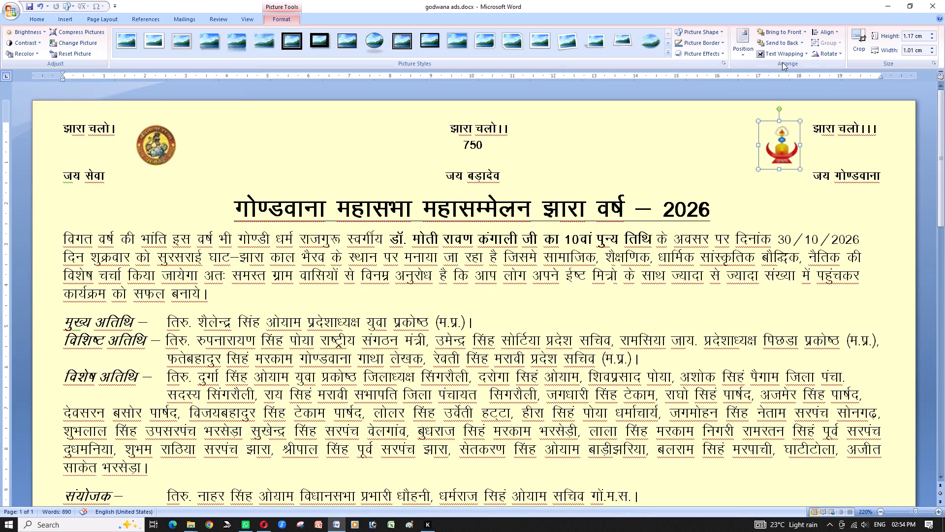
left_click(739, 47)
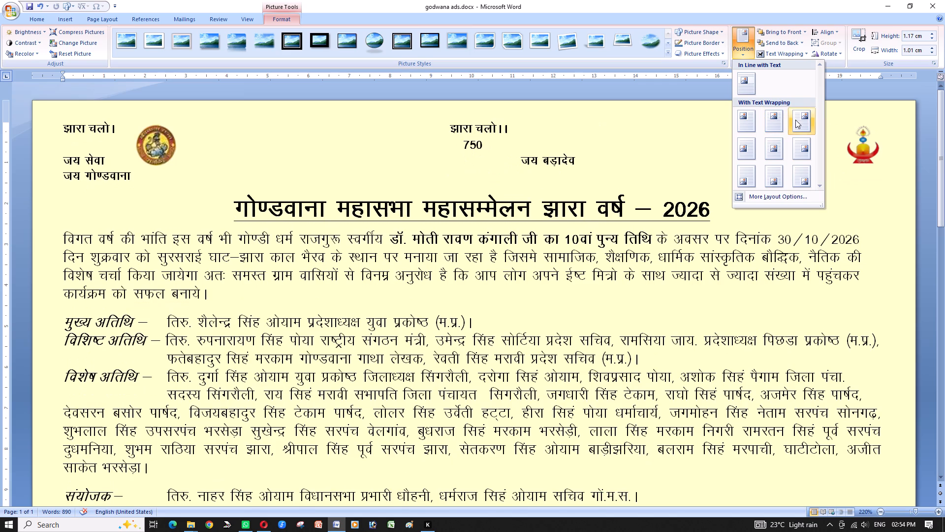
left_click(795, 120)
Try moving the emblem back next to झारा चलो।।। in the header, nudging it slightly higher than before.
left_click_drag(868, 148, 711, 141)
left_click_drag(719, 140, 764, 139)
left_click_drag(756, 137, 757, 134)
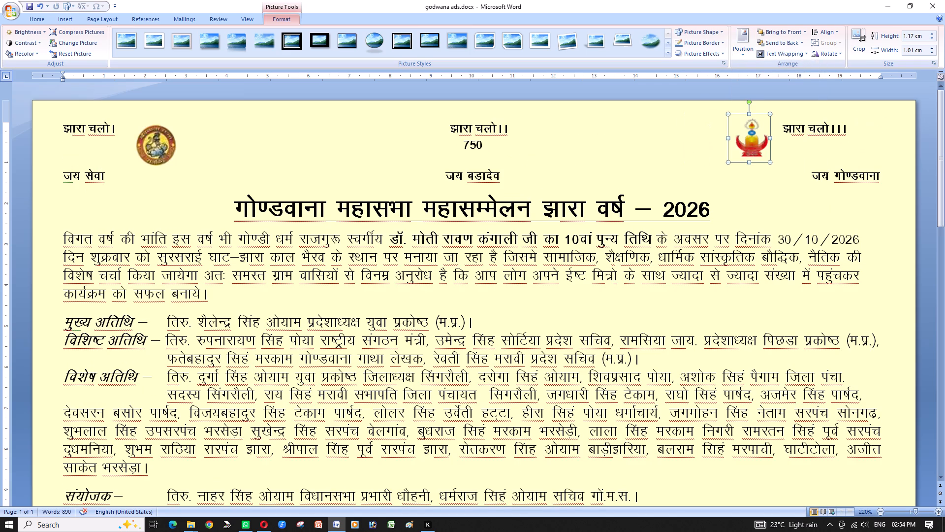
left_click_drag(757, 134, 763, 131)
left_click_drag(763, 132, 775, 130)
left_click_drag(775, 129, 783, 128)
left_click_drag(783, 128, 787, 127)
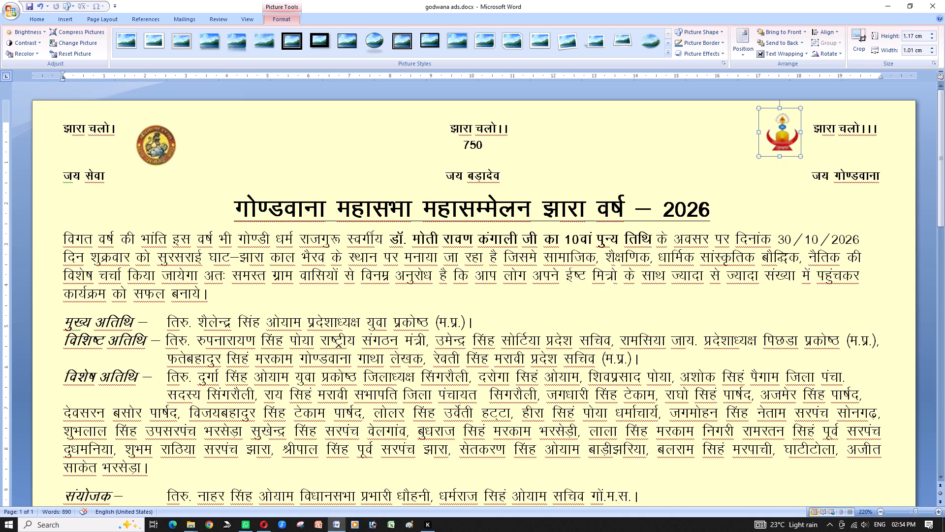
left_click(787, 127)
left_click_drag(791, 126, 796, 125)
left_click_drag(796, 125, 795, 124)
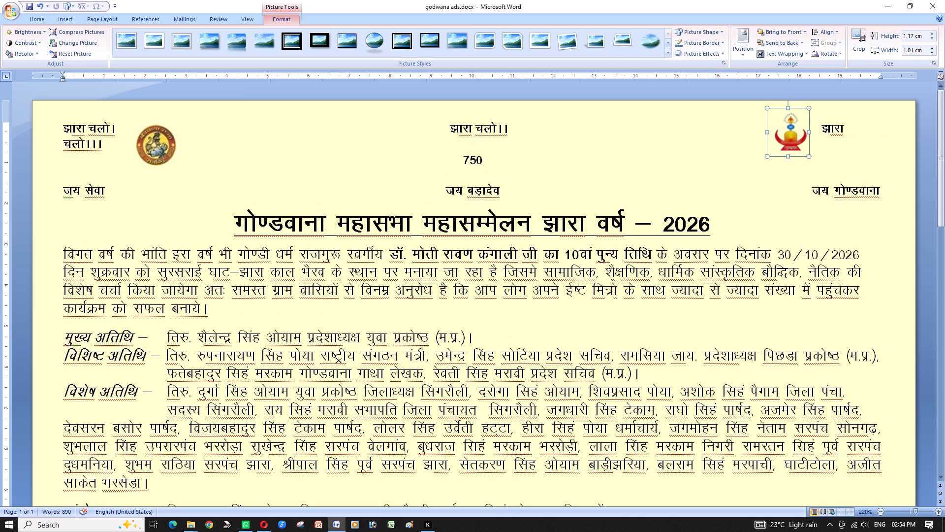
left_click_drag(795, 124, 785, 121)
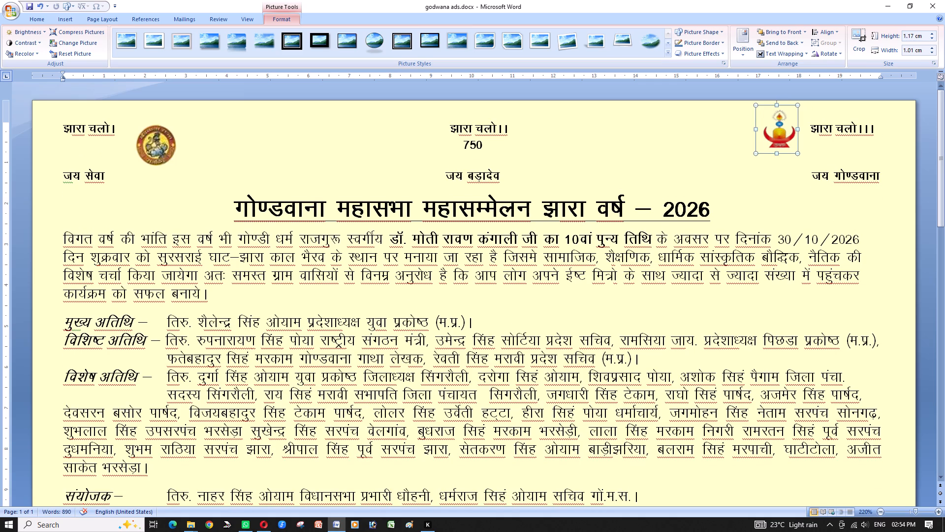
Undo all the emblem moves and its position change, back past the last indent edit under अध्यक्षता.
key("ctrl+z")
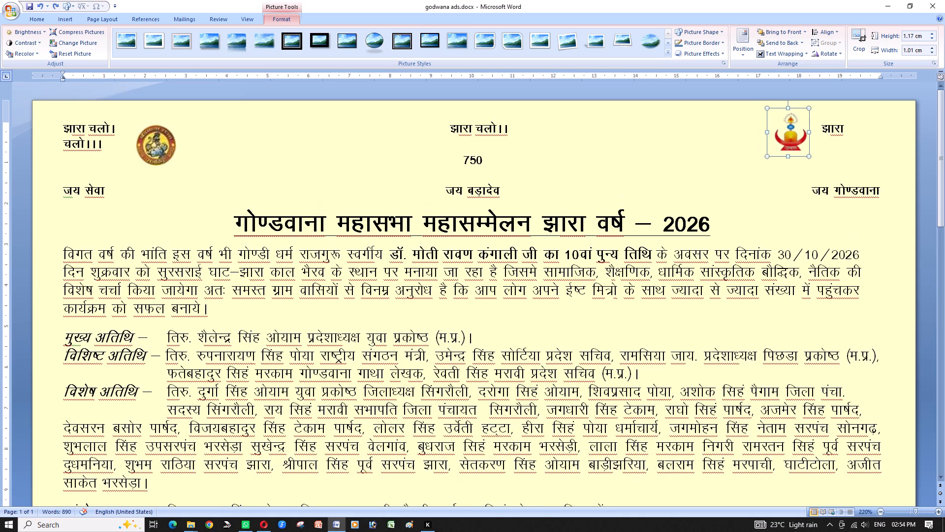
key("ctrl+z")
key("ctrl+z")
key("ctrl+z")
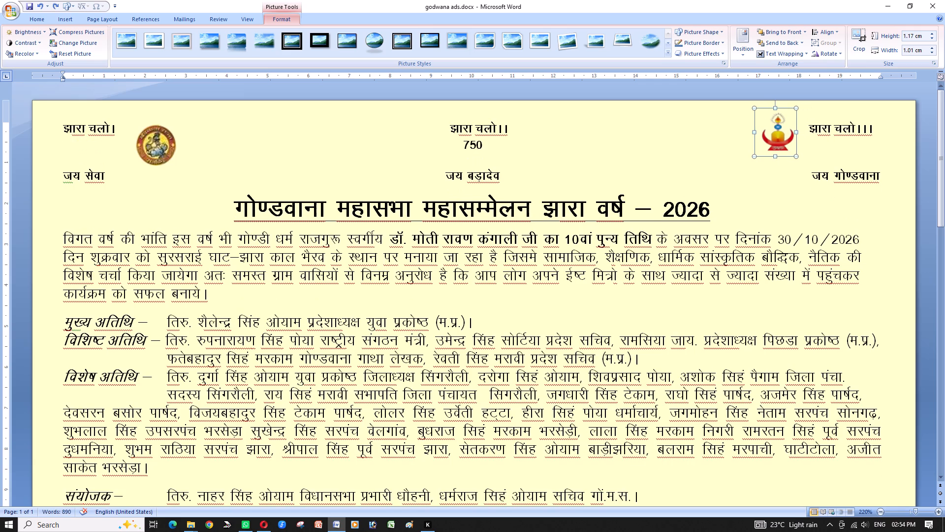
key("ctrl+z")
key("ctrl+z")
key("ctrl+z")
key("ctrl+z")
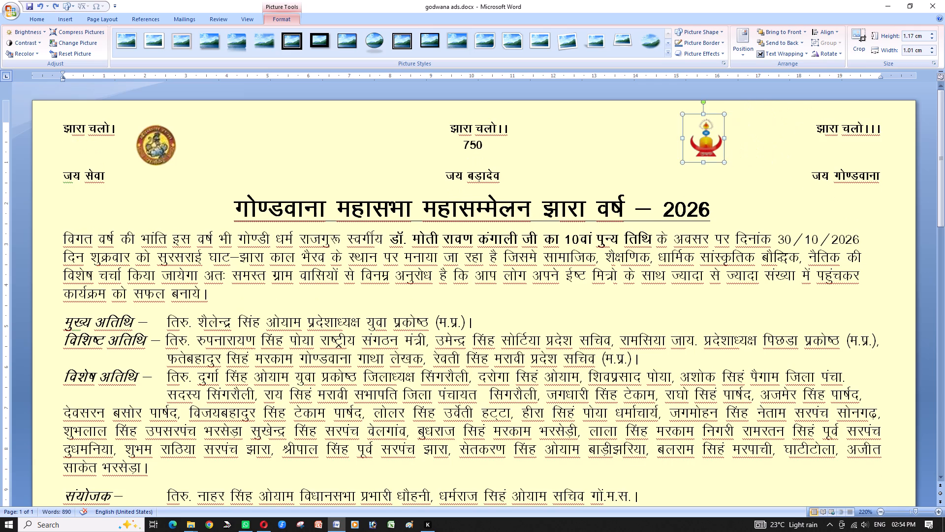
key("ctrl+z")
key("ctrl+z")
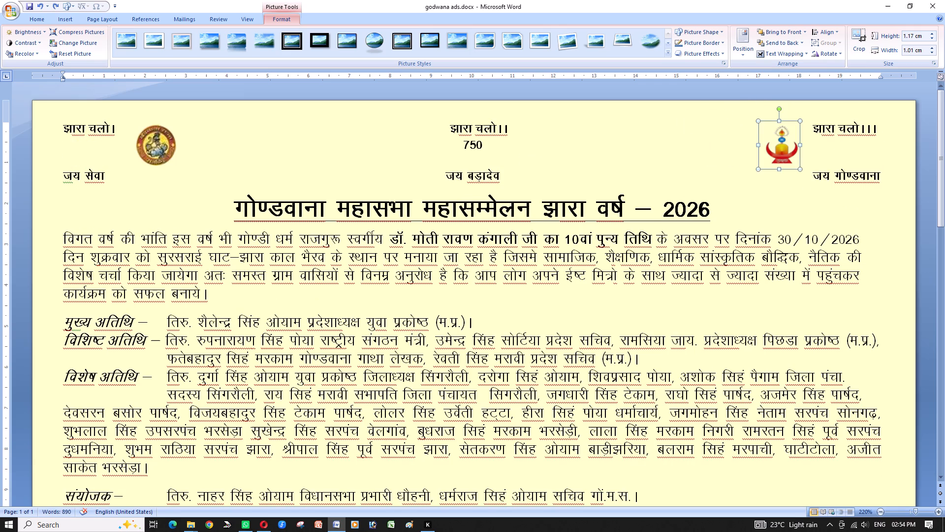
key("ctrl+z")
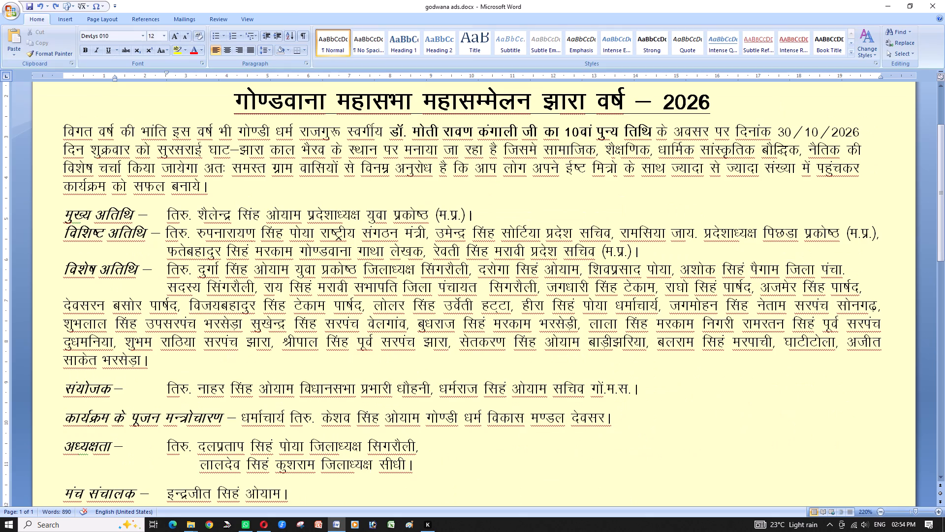
Remove the extra indent before the second name under अध्यक्षता so it aligns with तिरु. above, and save the flyer.
key("BackSpace")
key("BackSpace")
key("BackSpace")
key("BackSpace")
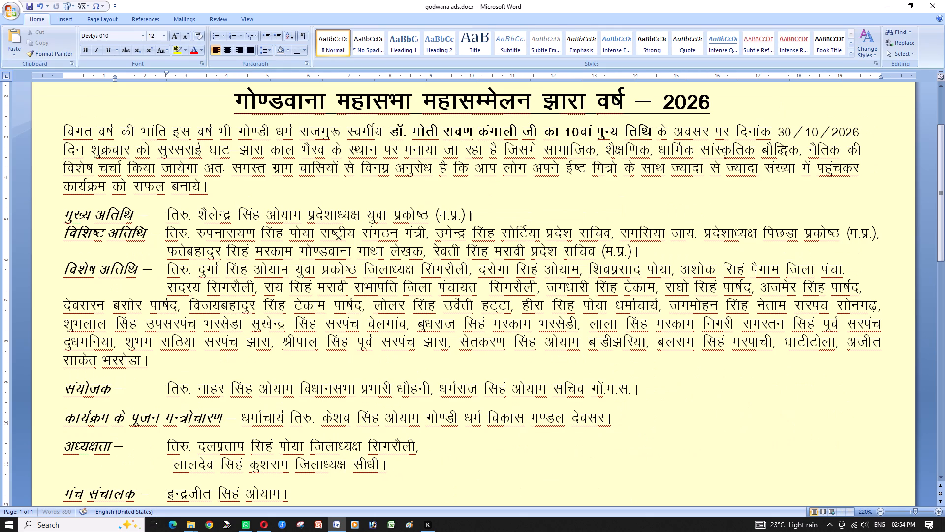
key("BackSpace")
key("ctrl+s")
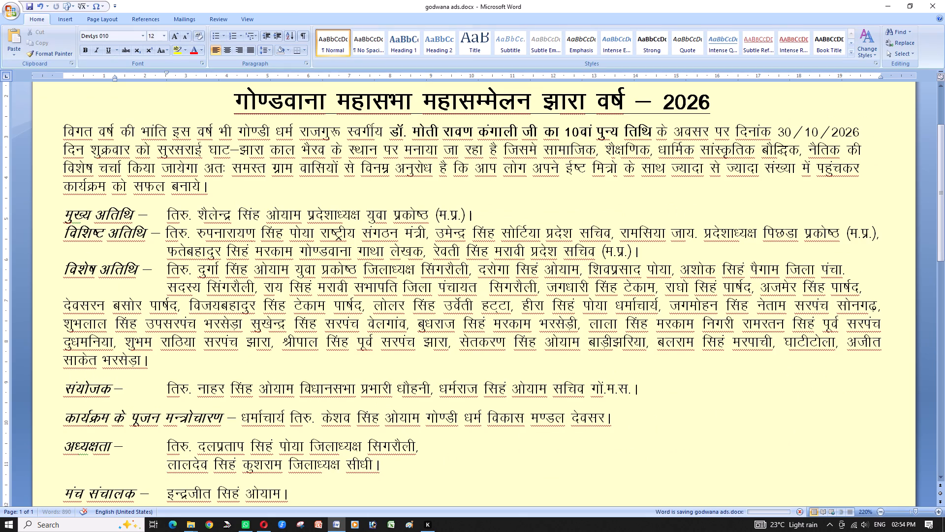
Delete the last guest on the first विशेष अतिथि line, including the जिला पंचा. सदस्य सिंगरौली title that runs onto the second line.
scroll(310, 251, "up", 2)
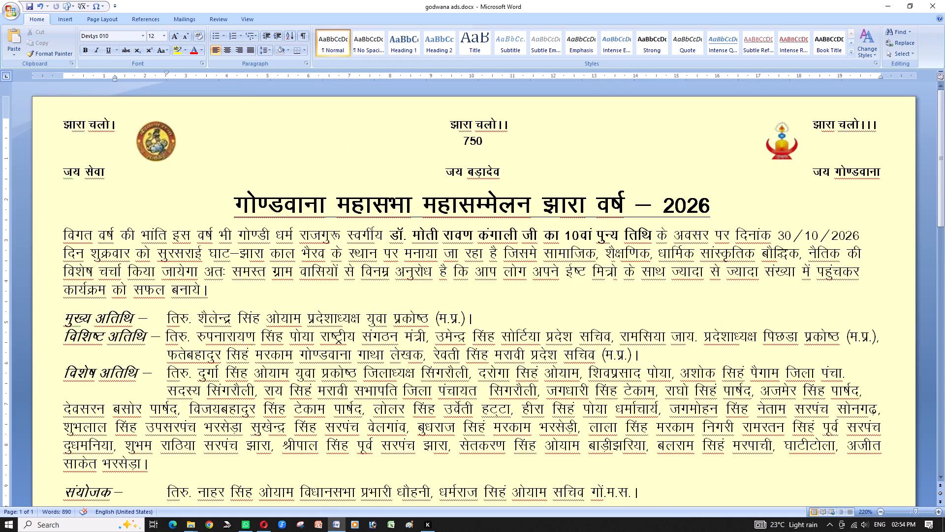
left_click_drag(681, 373, 798, 371)
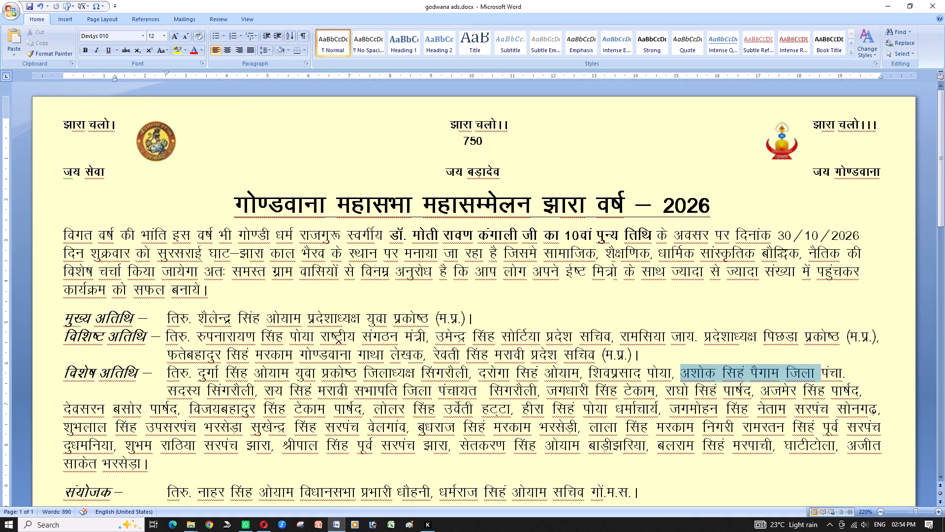
left_click_drag(798, 371, 257, 396)
key("BackSpace")
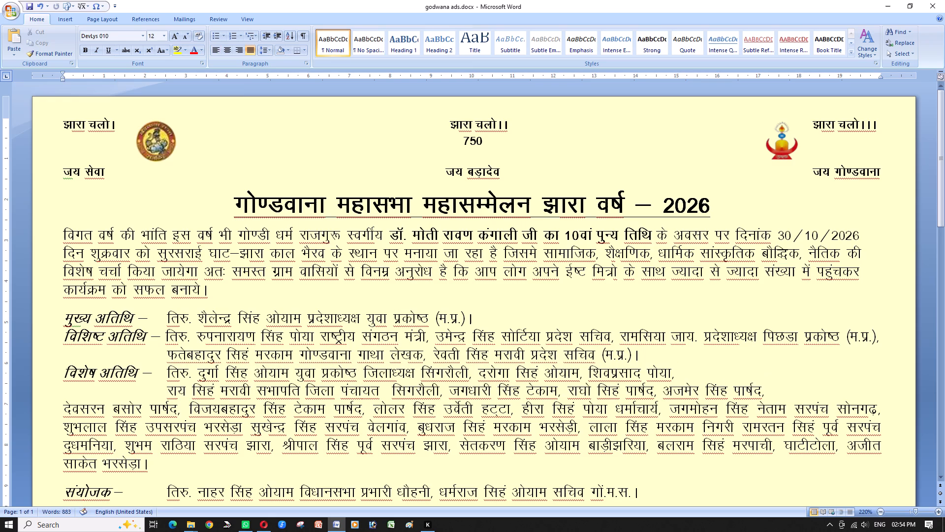
Join the second विशेष अतिथि line to the first, and break it again before पंचायत with a two-tab indent.
key("Right")
key("BackSpace")
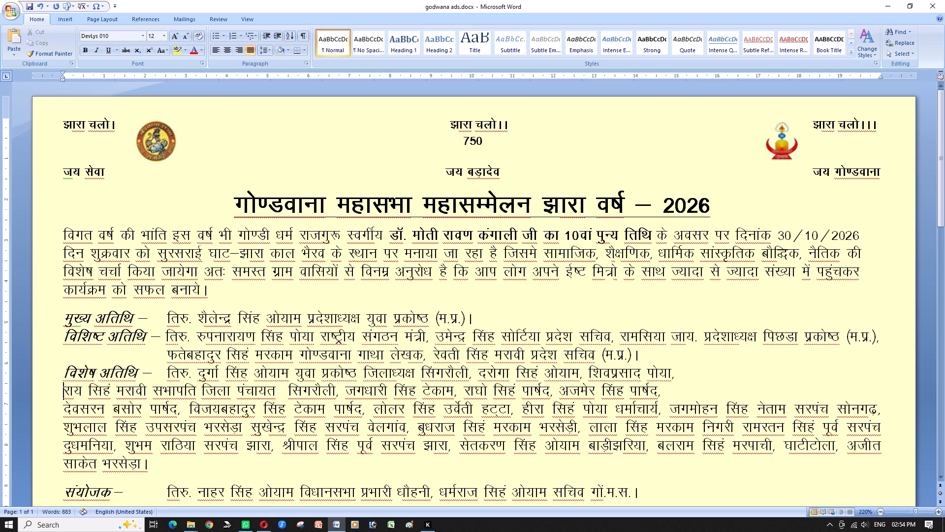
key("BackSpace")
key("Down")
key("Right")
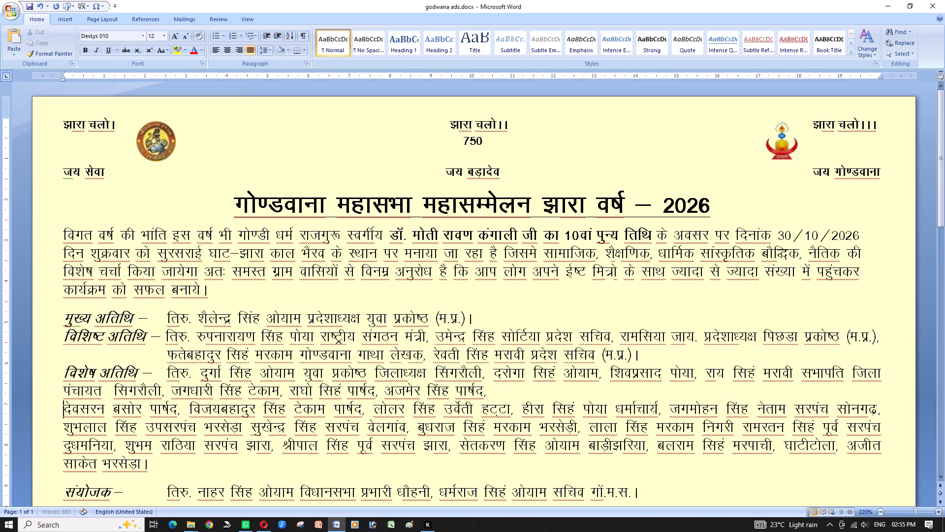
key("Up")
key("Return")
key("Tab")
key("Tab")
Join the following unindented विशेष अतिथि names onto the end of the indented line that starts with पंचायत.
key("Down")
key("Left")
key("Left")
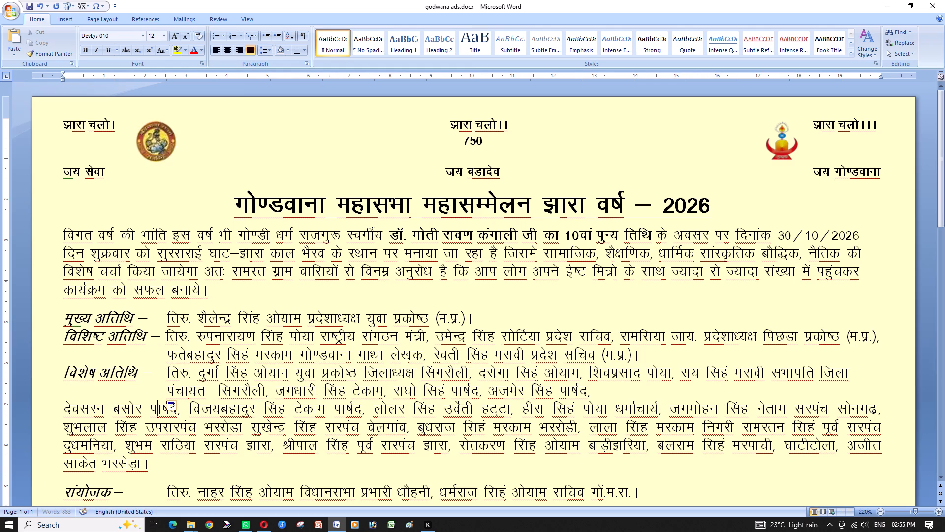
key("Left")
key("Left")
key("Left")
key("Left")
key("Left")
key("Left")
key("Left")
key("Left")
key("Left")
key("Left")
key("Left")
key("Left")
key("Left")
key("Left")
key("Left")
key("Right")
key("BackSpace")
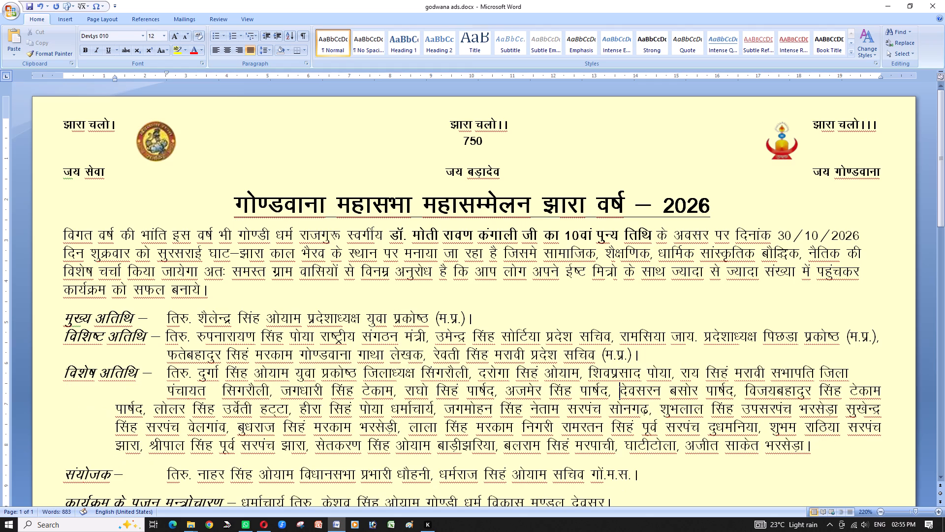
Break the विशेष अतिथि names before पार्षद, remove the new paragraph's indent so it starts at the margin, and save the flyer.
key("Down")
key("Left")
key("Left")
key("Left")
key("Left")
key("Left")
key("Left")
key("Left")
key("Left")
key("Left")
key("Left")
key("Left")
key("Left")
key("Left")
key("Left")
key("Left")
key("Left")
key("Left")
key("Left")
key("Left")
key("Left")
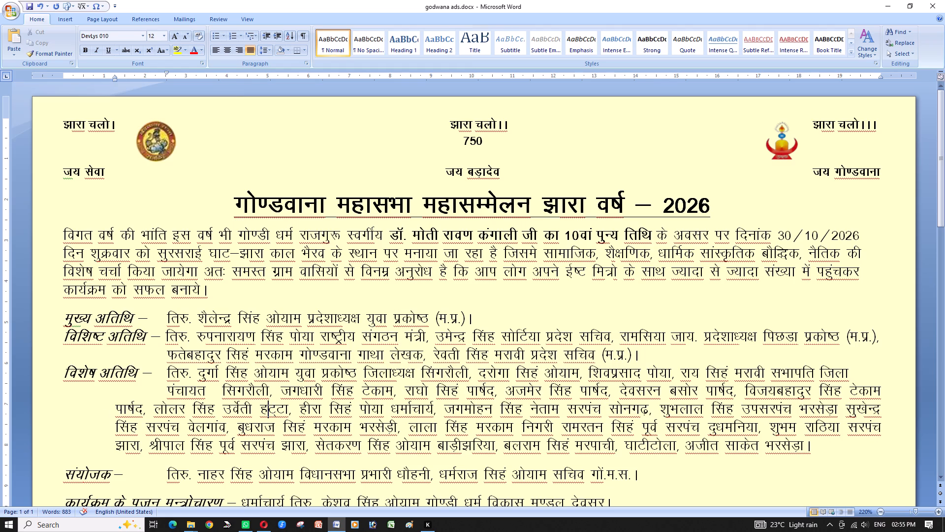
key("Left")
key("Left")
key("Left")
key("Left")
key("Return")
key("BackSpace")
key("BackSpace")
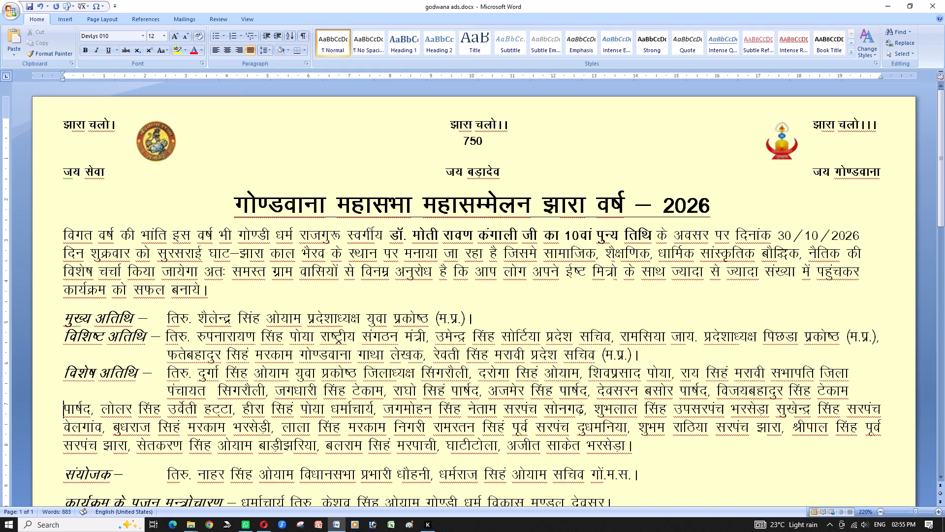
key("ctrl+s")
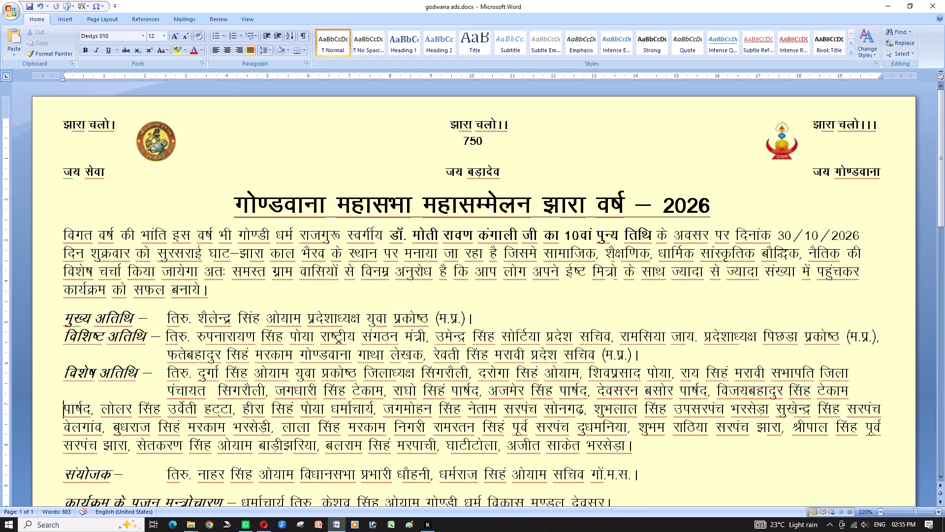
Insert a blank spacer line between मुख्य अतिथि and विशिष्ट अतिथि, and set its font size to 7.
left_click(486, 157)
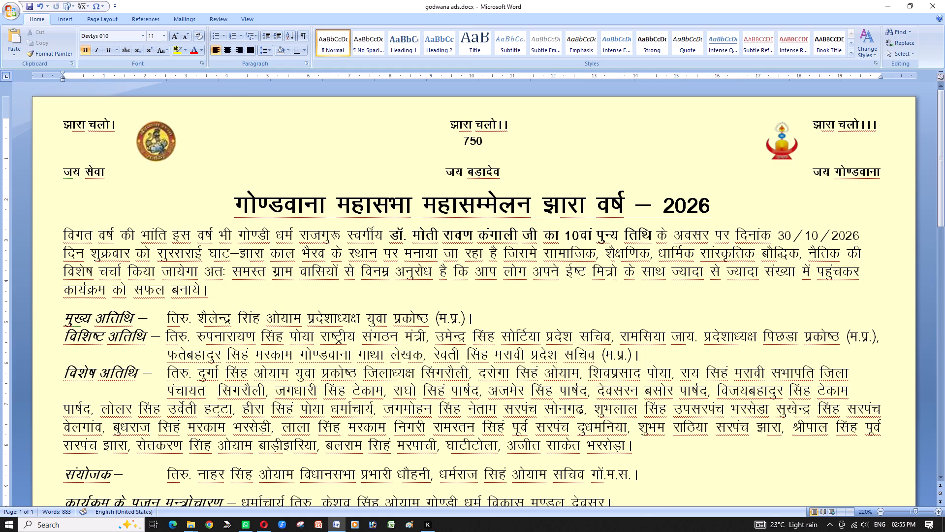
scroll(486, 267, "down", 1)
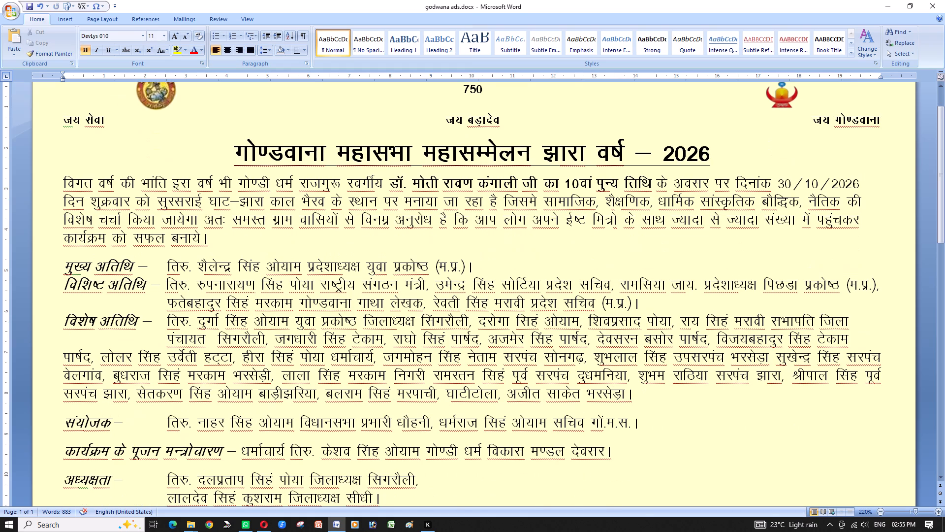
scroll(486, 267, "down", 1)
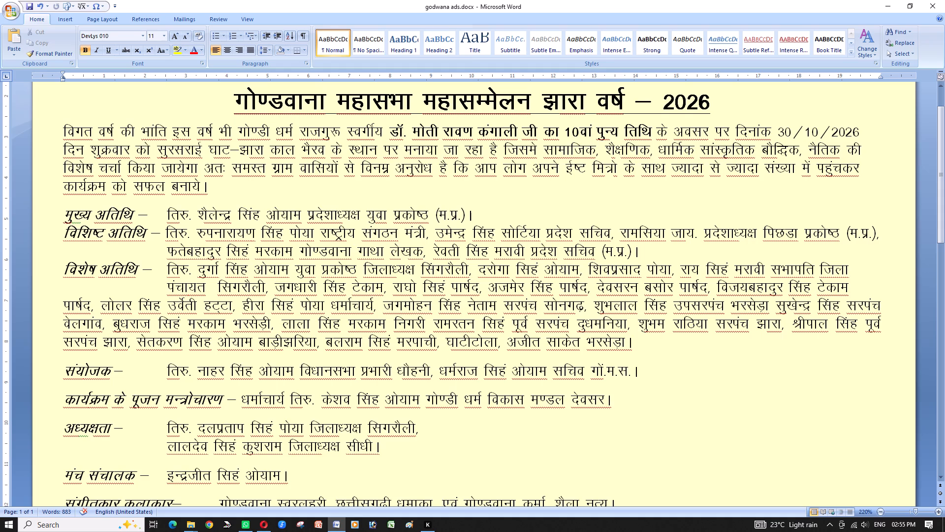
left_click(164, 200)
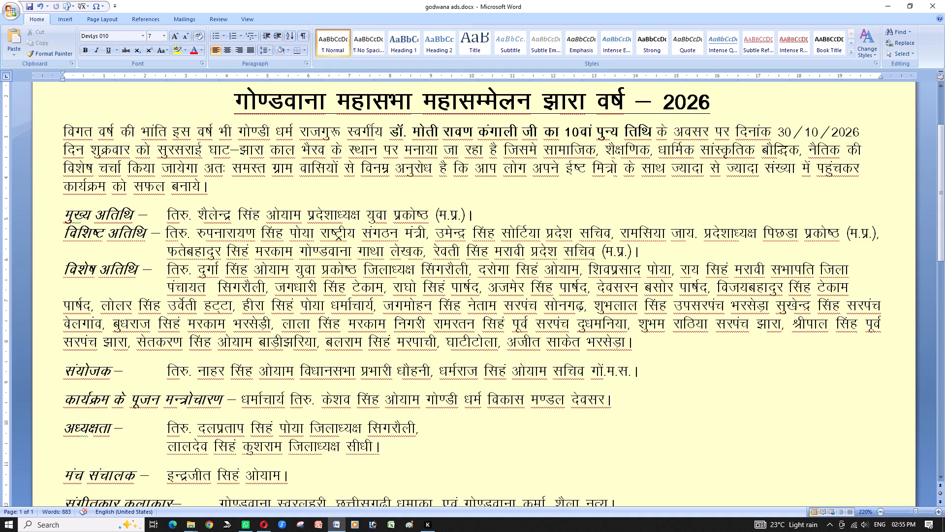
key("Down")
key("Down")
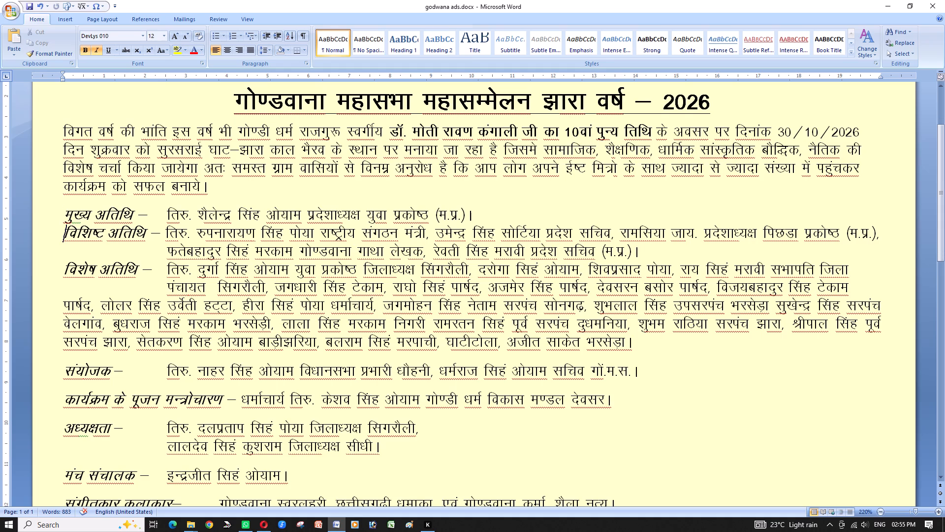
key("Return")
key("Up")
key("shift+Right")
key("ctrl+bracketleft")
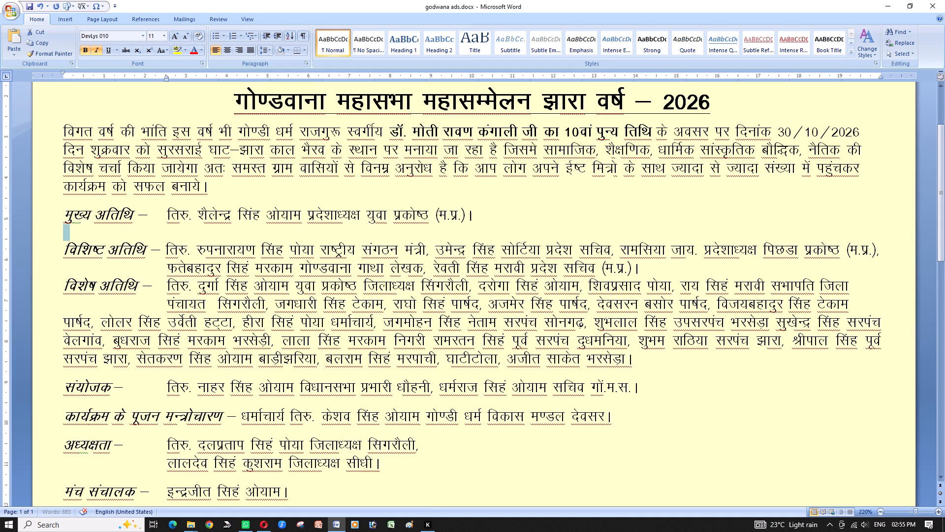
key("ctrl+bracketleft")
key("ctrl+bracketleft")
key("ctrl+bracketleft")
key("ctrl+bracketleft")
key("ctrl+bracketleft")
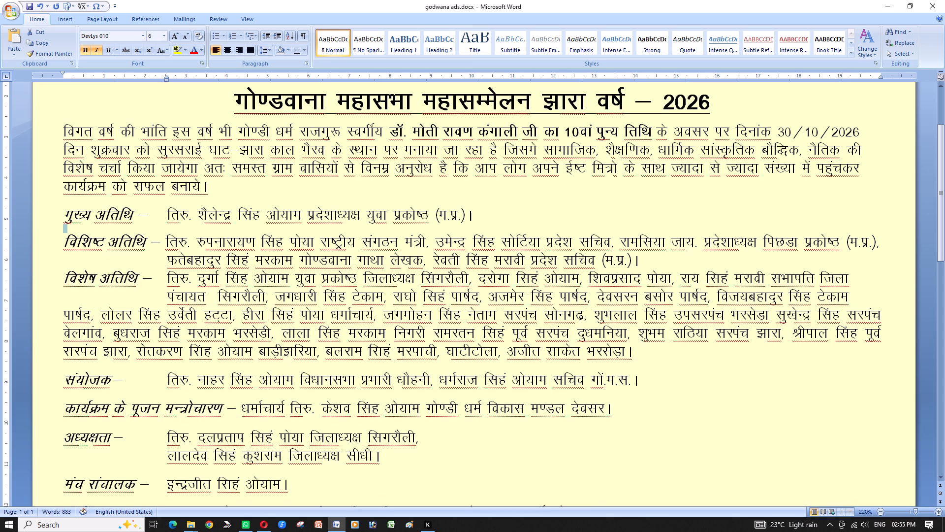
key("Up")
key("Up")
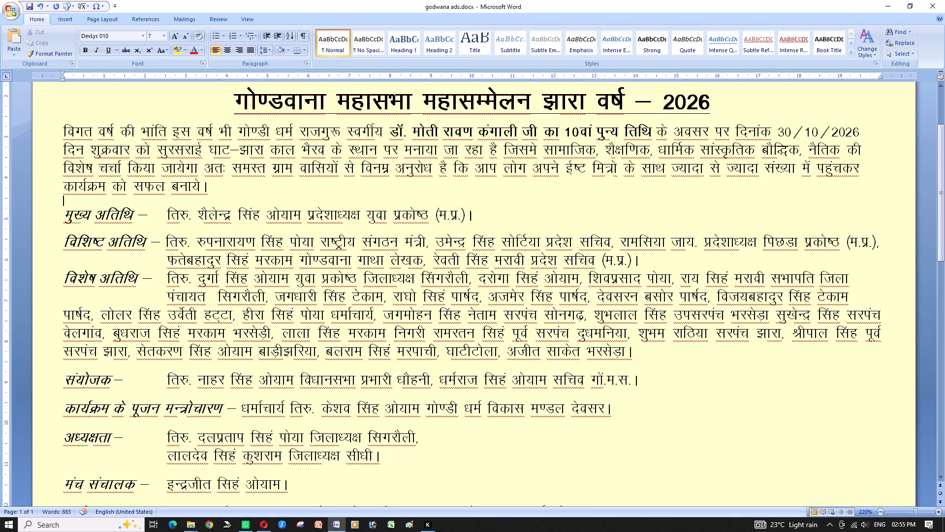
key("Down")
key("Down")
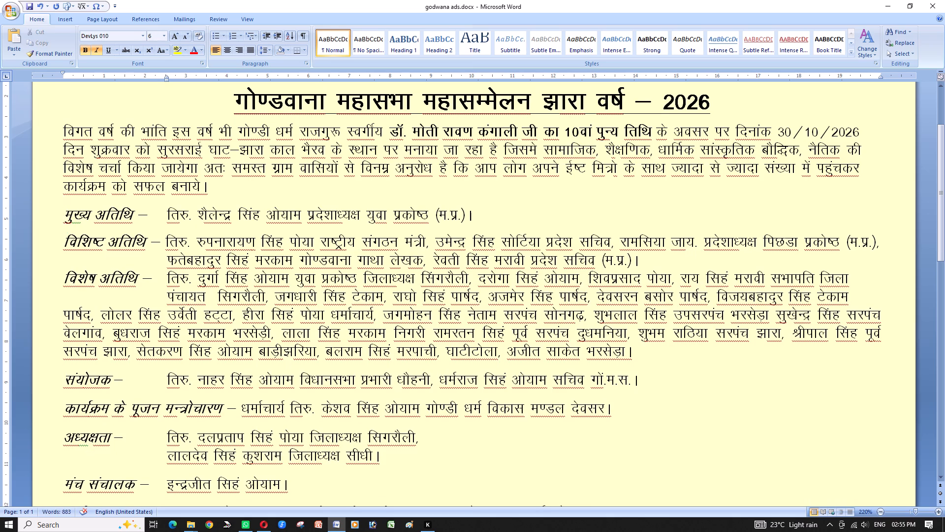
key("ctrl+bracketright")
Insert a blank spacer line between विशिष्ट अतिथि and विशेष अतिथि, and reduce its font size to 7.
key("Down")
key("Down")
key("Down")
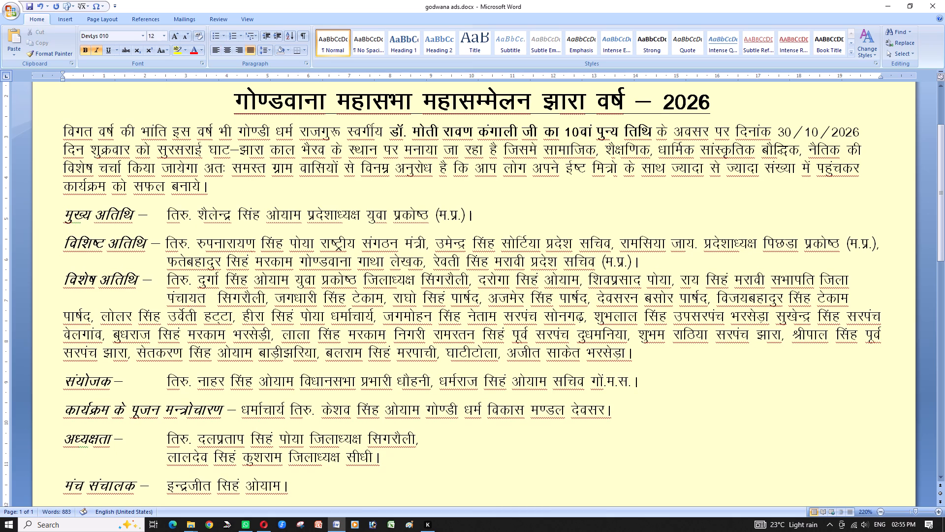
key("Return")
key("Up")
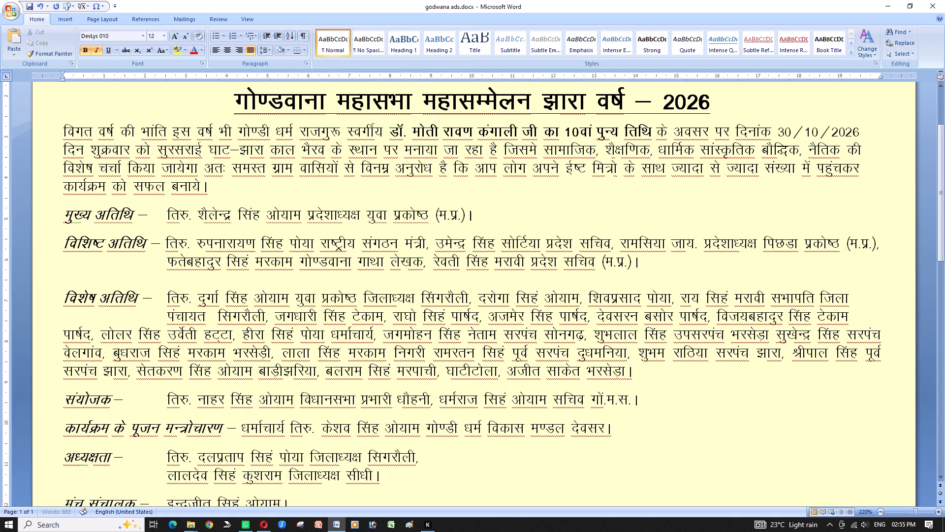
key("ctrl+bracketleft")
key("ctrl+bracketleft")
key("ctrl+bracketleft")
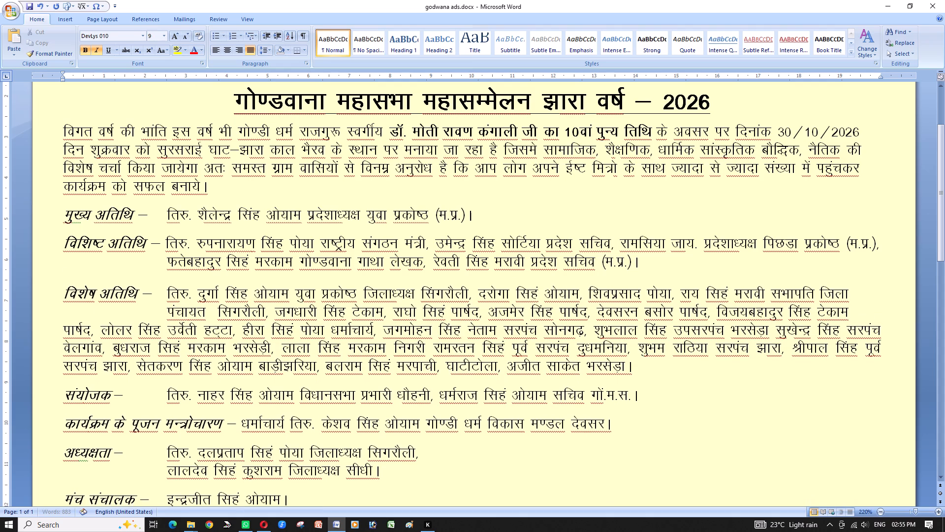
key("ctrl+bracketleft")
key("ctrl+bracketleft")
Add one more size 3 blank line between the end of the व्यवस्थापक names and the नोट line.
key("Down")
key("Down")
key("Down")
key("Down")
key("Down")
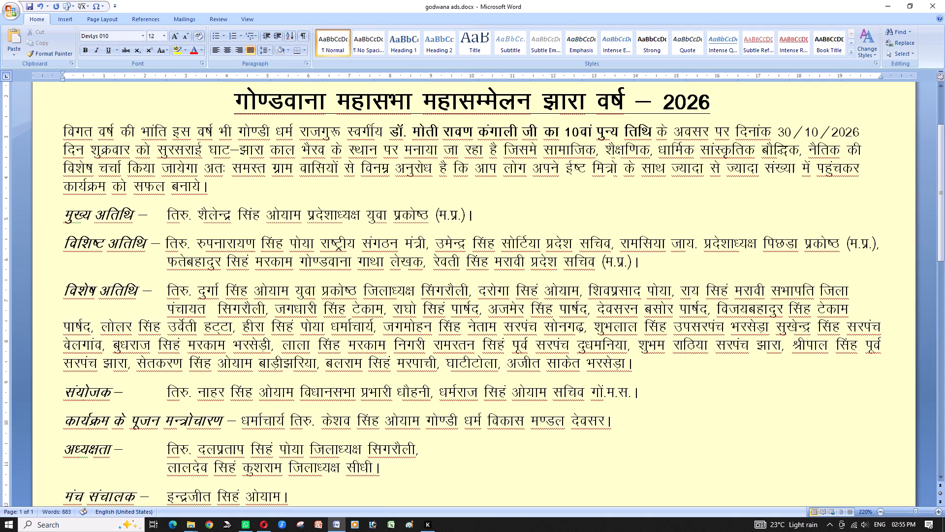
key("Down")
key("Down")
key("Down")
key("Down")
key("Down")
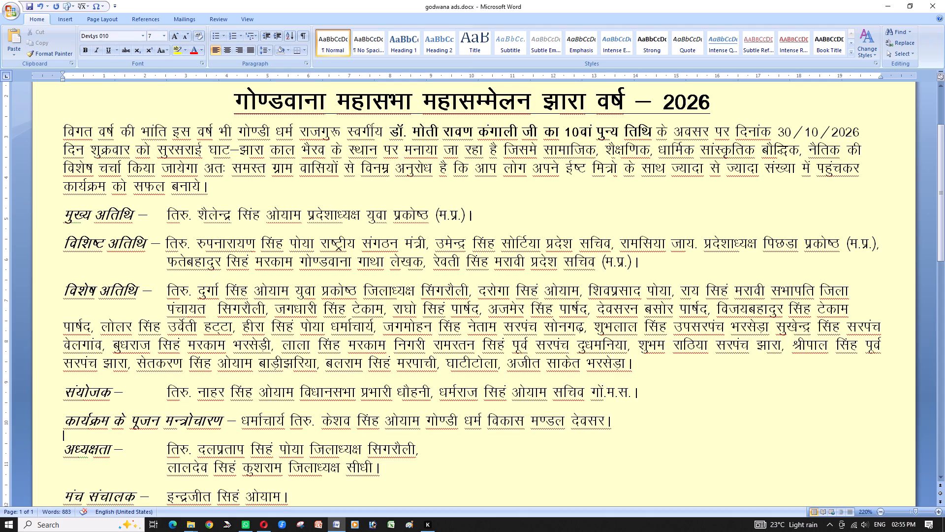
key("Down")
key("Down")
key("Down")
key("Down")
key("Down")
key("Down")
key("Down")
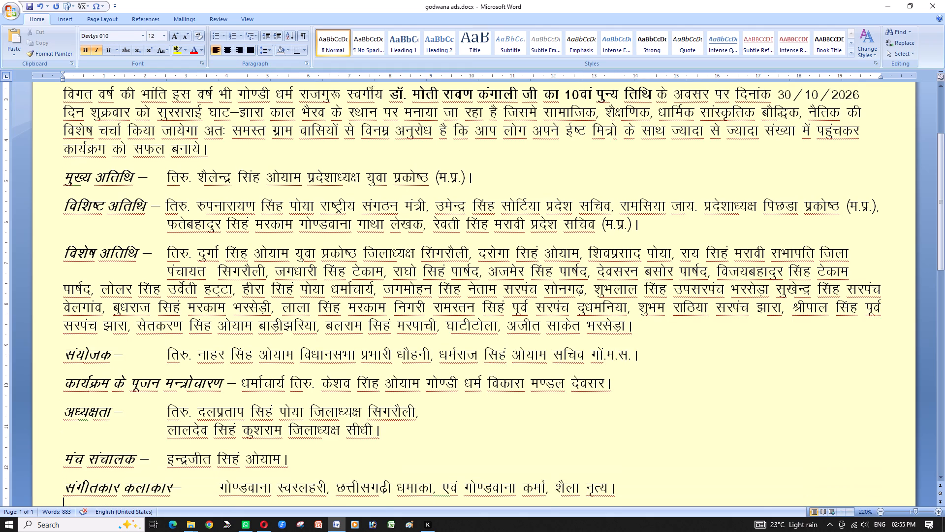
key("Down")
key("Down")
key("Down")
key("Down")
key("Down")
key("Down")
key("Down")
key("Down")
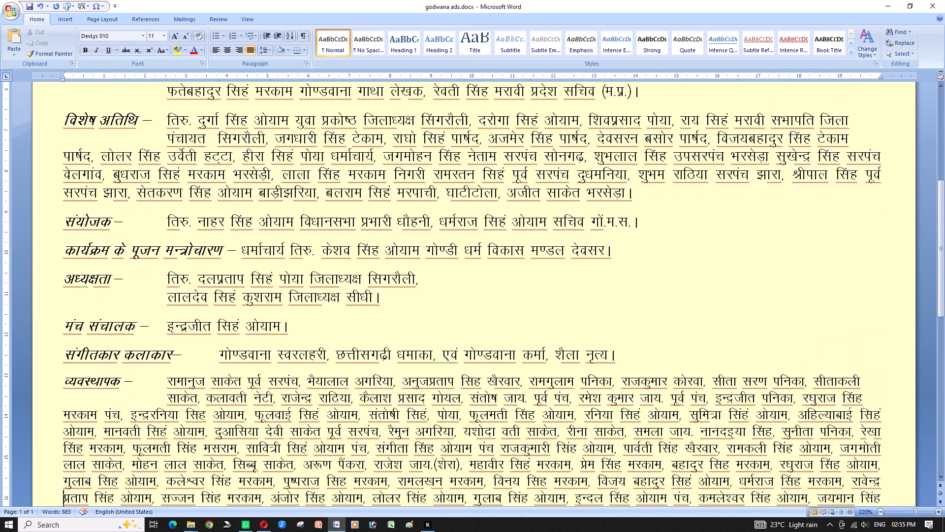
scroll(519, 302, "down", 1)
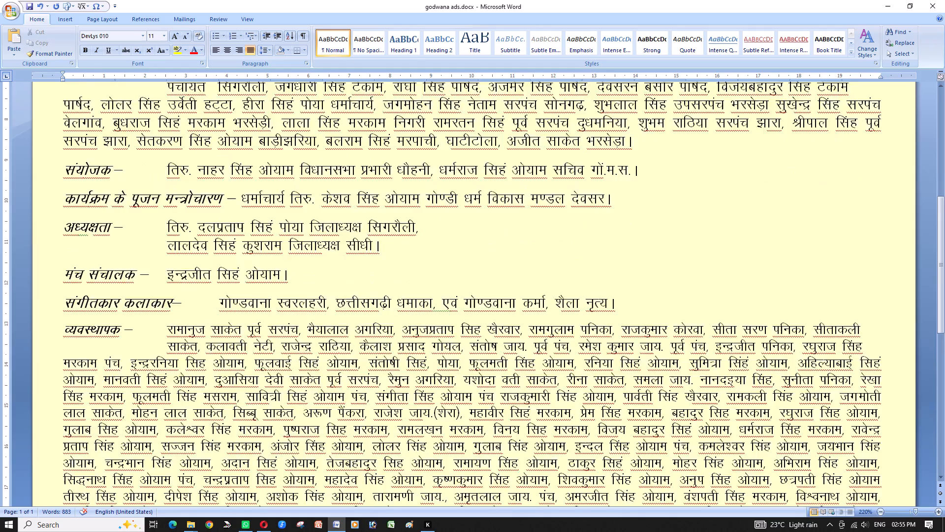
scroll(519, 302, "down", 9)
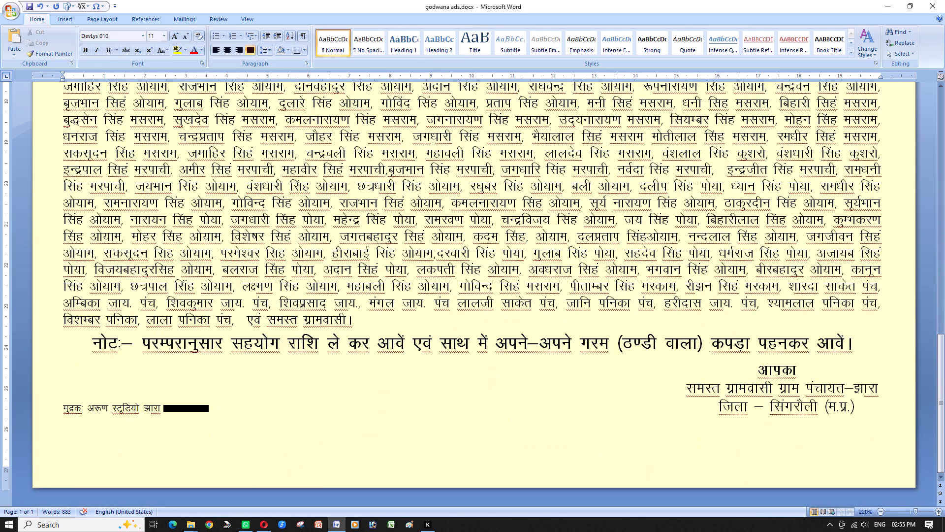
left_click(389, 322)
key("Right")
key("Return")
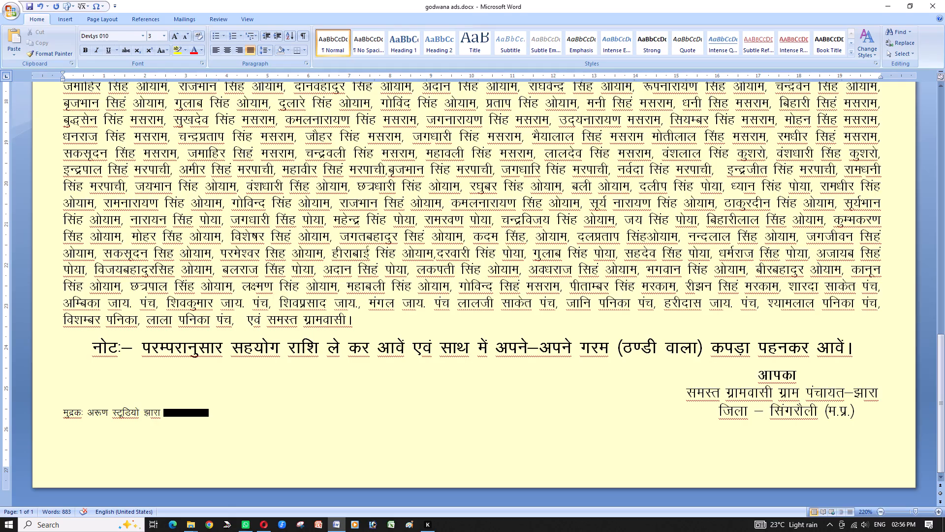
Add two size 5 blank lines between the नोट line and the आपका closing block.
scroll(628, 270, "up", 4)
scroll(682, 286, "down", 5)
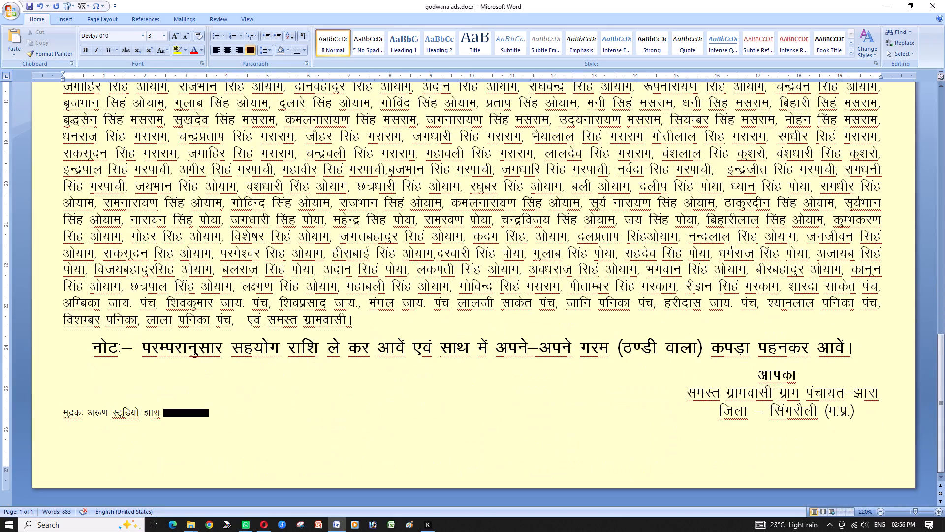
scroll(682, 286, "down", 4)
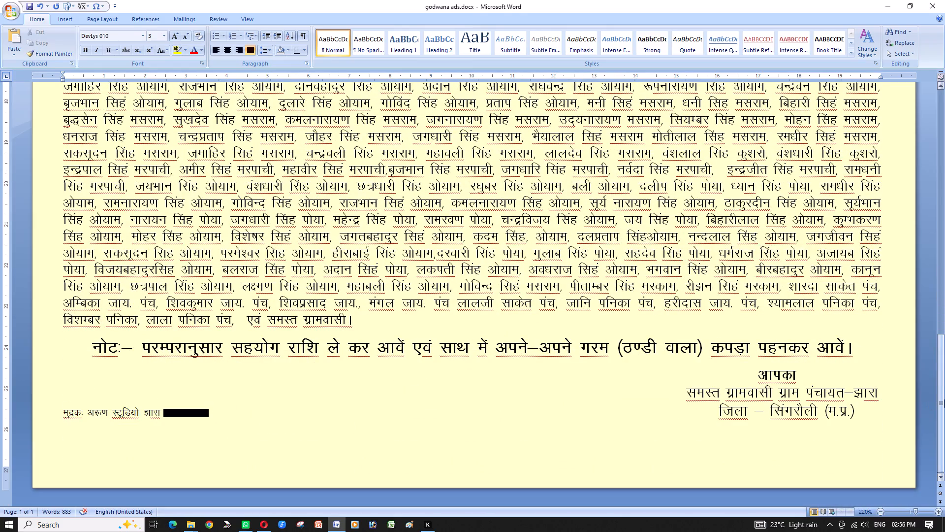
left_click(213, 403)
key("Left")
key("Left")
key("Left")
key("Left")
key("Left")
key("Left")
key("Left")
key("Left")
key("Left")
key("Left")
key("Left")
key("Left")
key("Left")
key("Left")
key("Left")
key("Left")
key("Left")
key("Left")
key("Left")
key("Left")
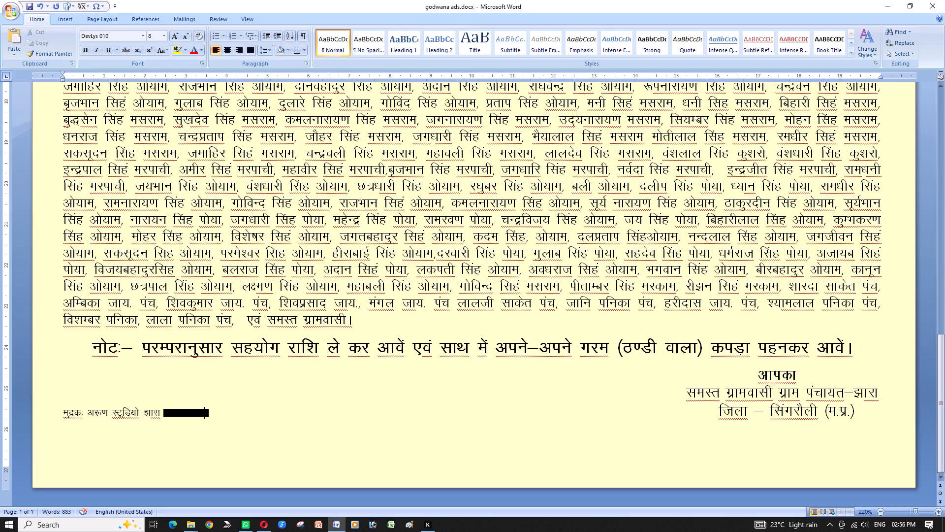
key("Left")
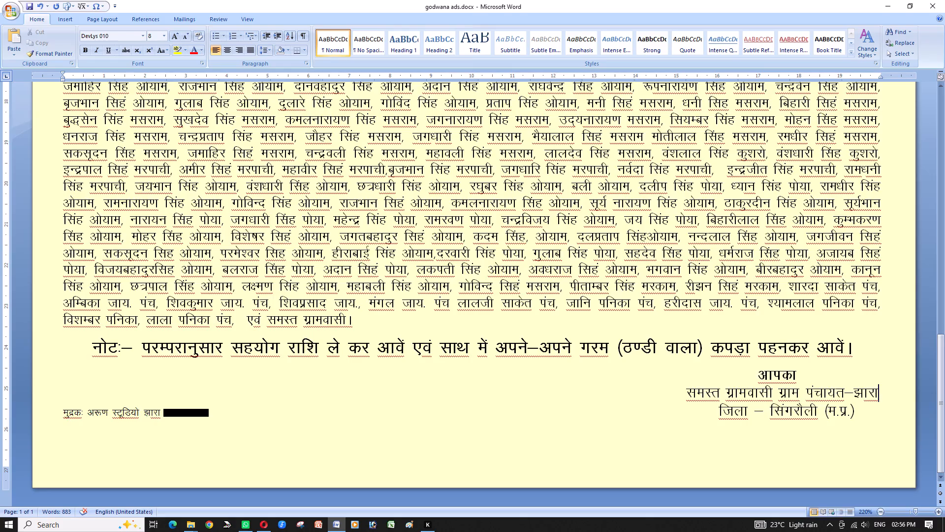
key("Right")
key("Up")
key("Up")
key("Up")
key("Return")
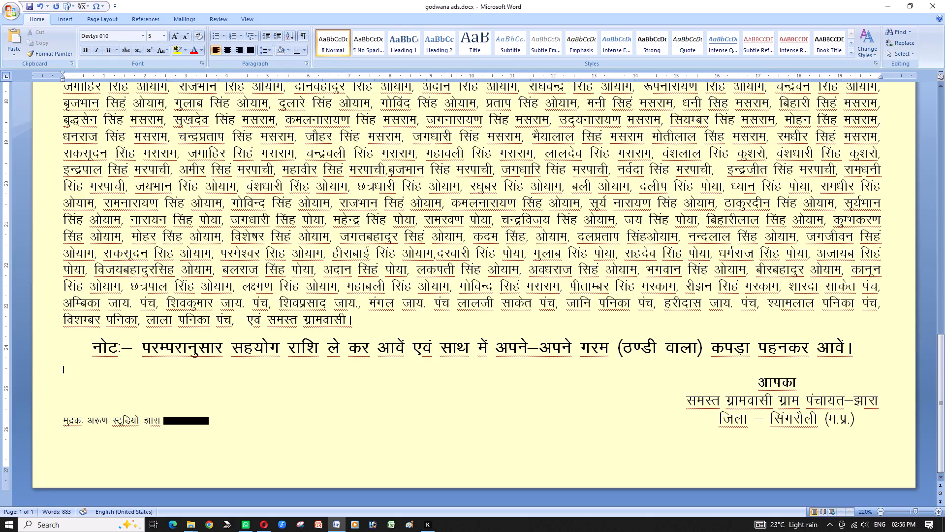
key("Return")
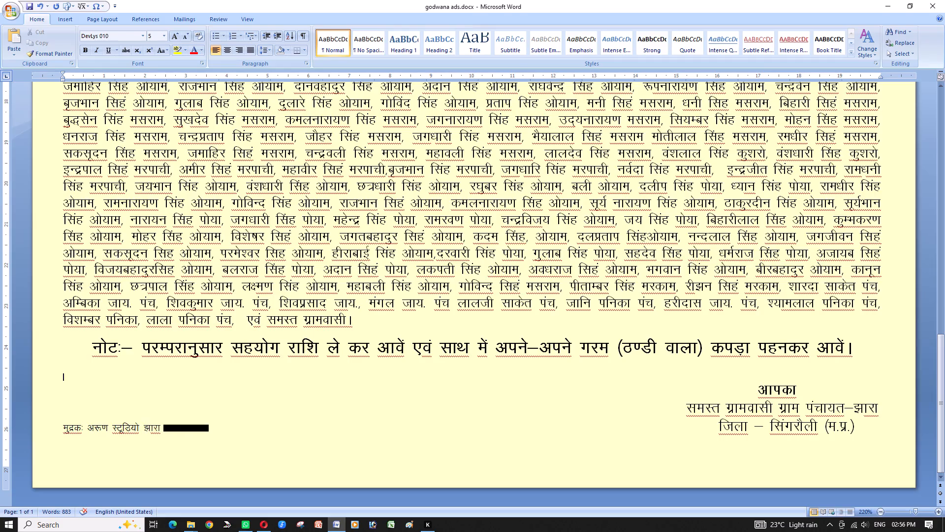
Enlarge the flyer's title line, गोण्डवाना महासभा महासम्मेलन झारा वर्ष – 2026, to font size 24.
scroll(581, 367, "up", 4)
scroll(581, 367, "down", 4)
scroll(581, 367, "up", 11)
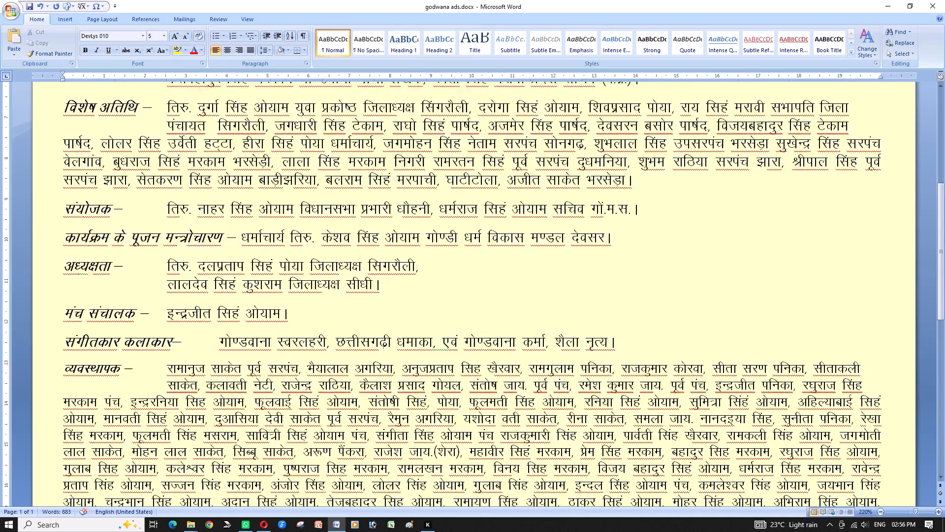
scroll(581, 367, "up", 6)
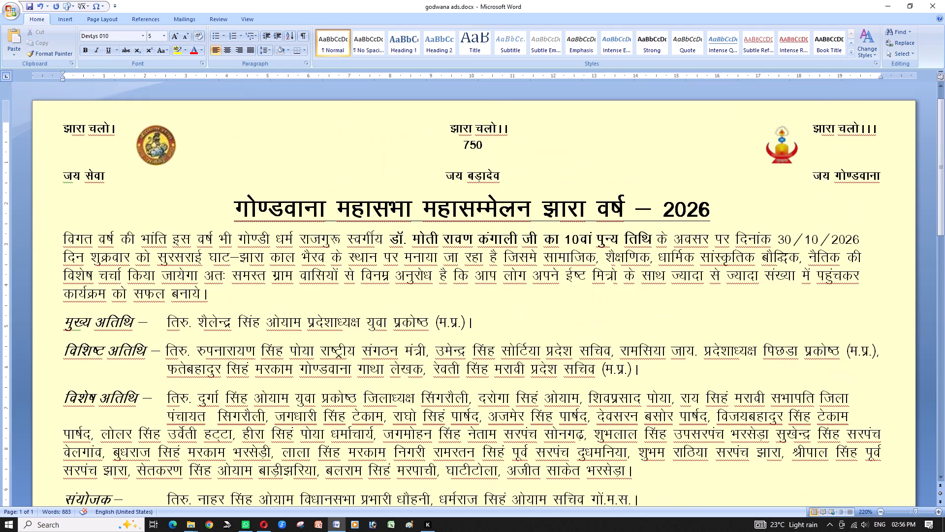
left_click_drag(235, 206, 681, 211)
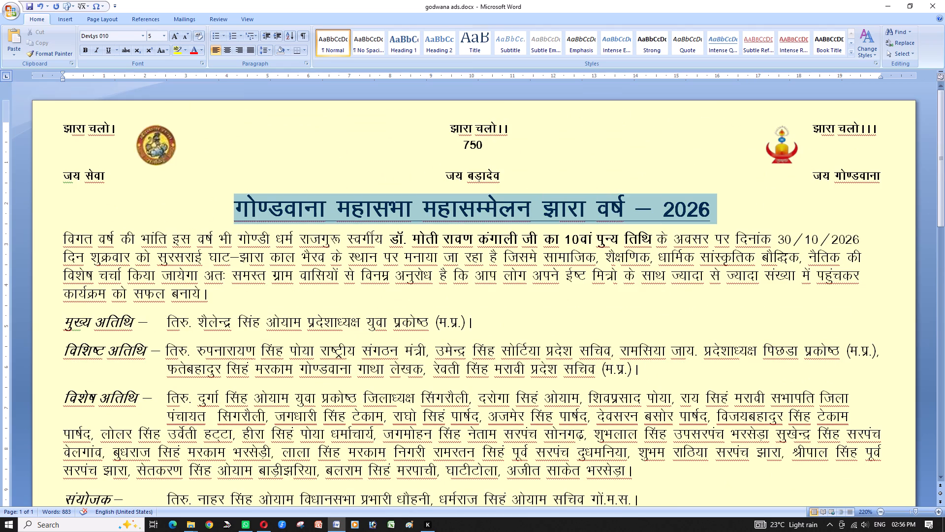
left_click_drag(681, 211, 712, 214)
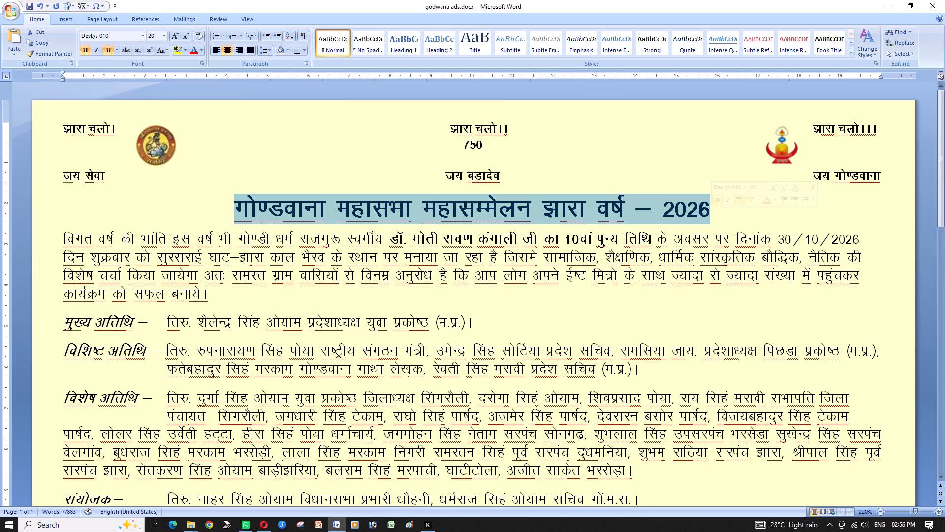
left_click(177, 35)
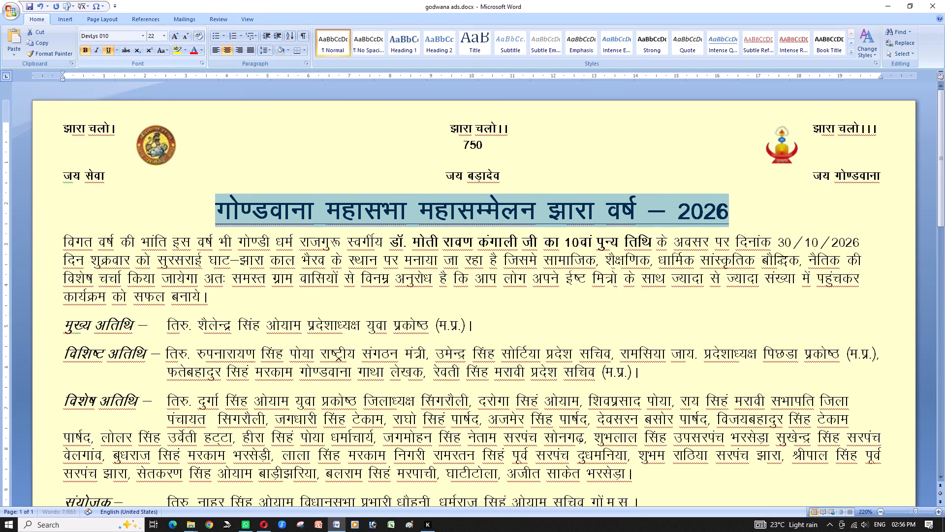
left_click(177, 37)
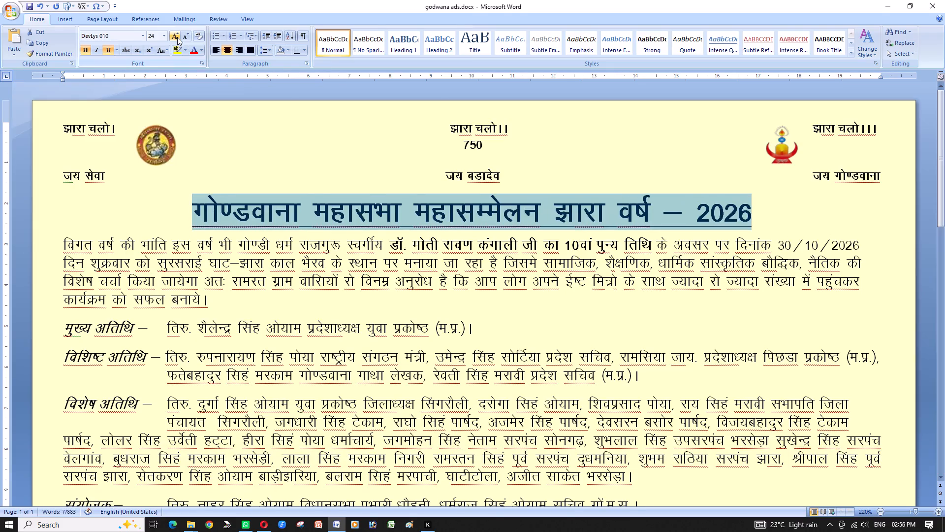
scroll(498, 335, "down", 18)
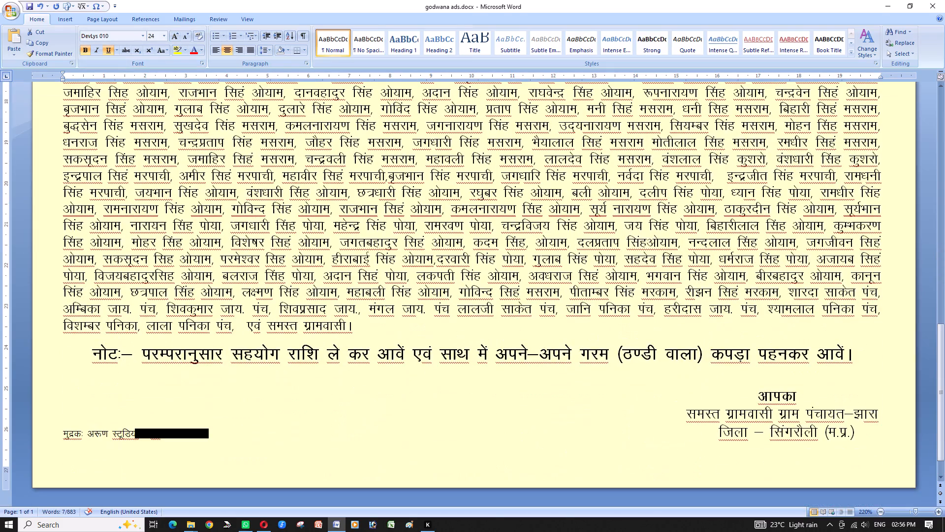
Save the flyer document, look it over from the closing block up to the title, and save it again.
left_click(30, 6)
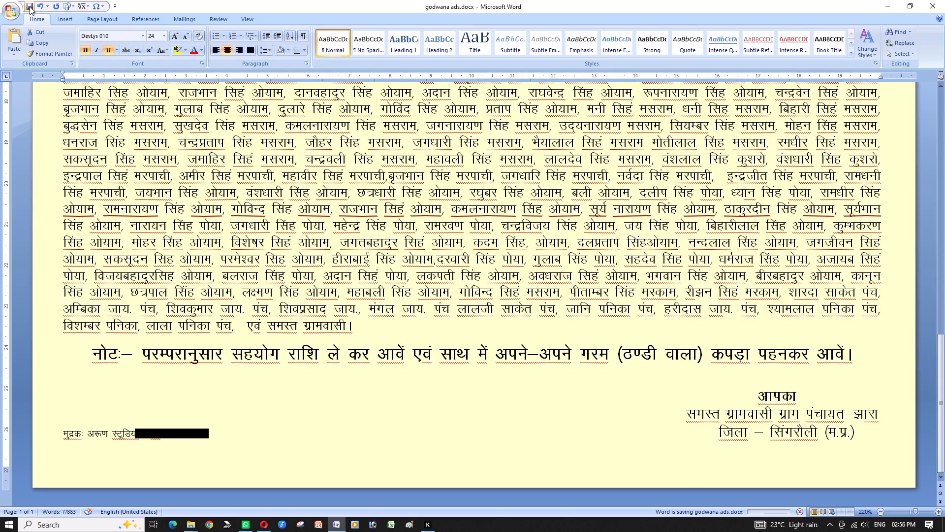
left_click_drag(944, 406, 944, 418)
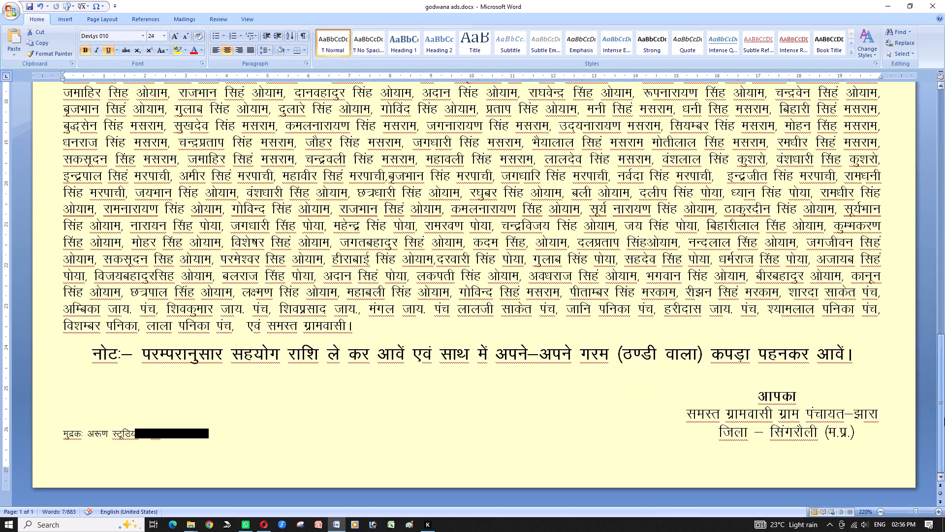
left_click_drag(944, 418, 944, 393)
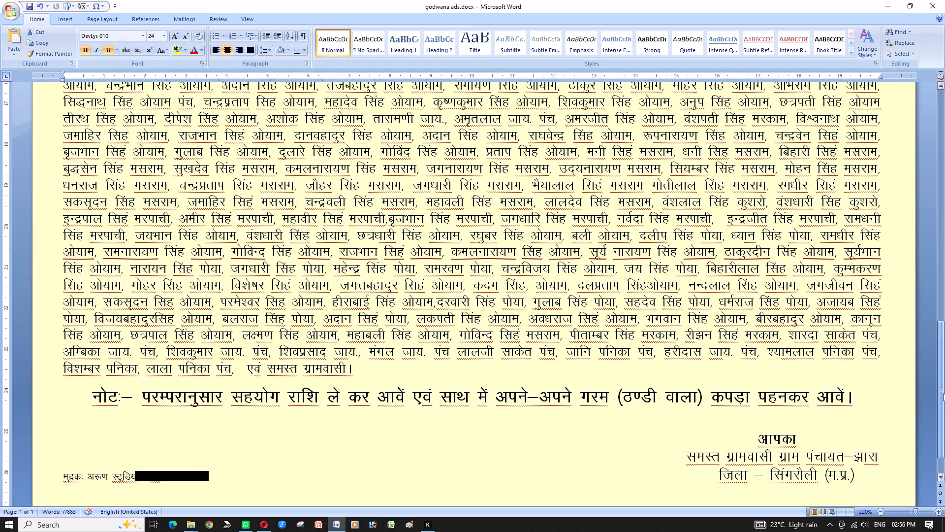
left_click_drag(944, 393, 944, 347)
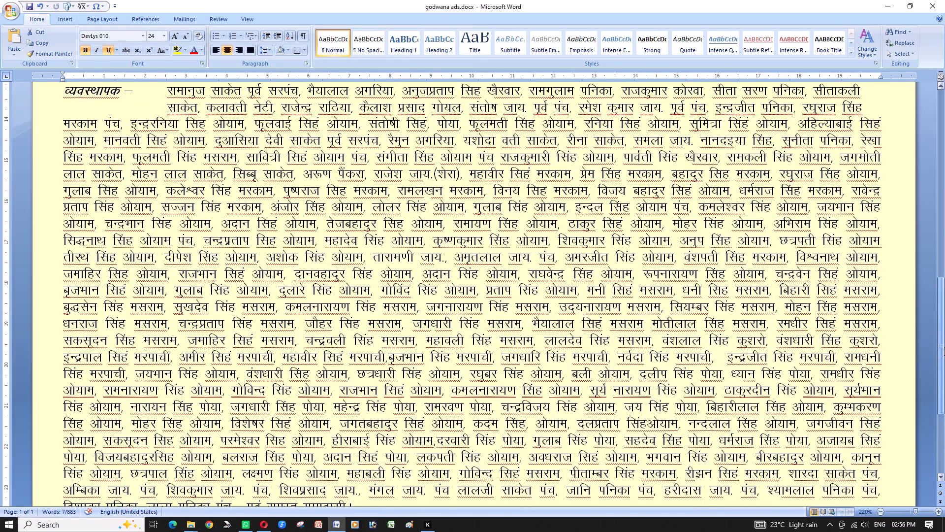
left_click_drag(944, 347, 944, 293)
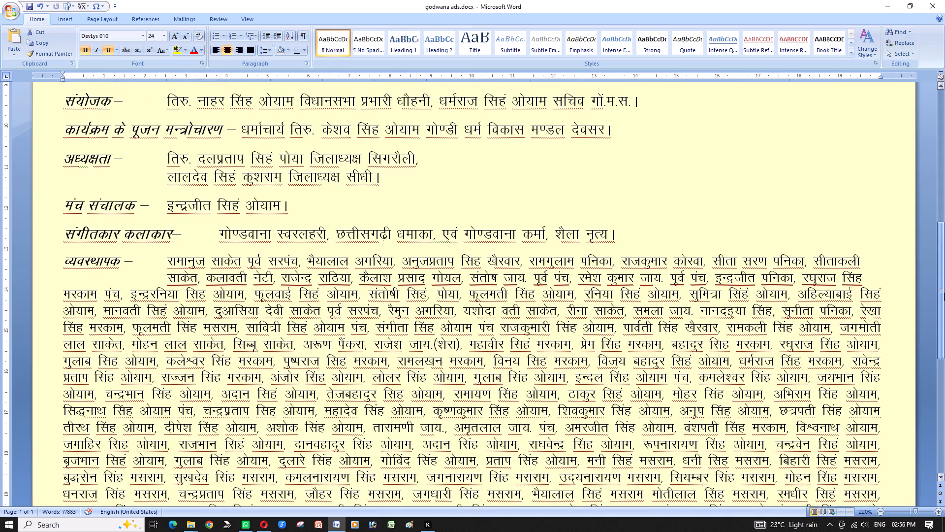
left_click_drag(944, 293, 944, 145)
left_click(925, 182)
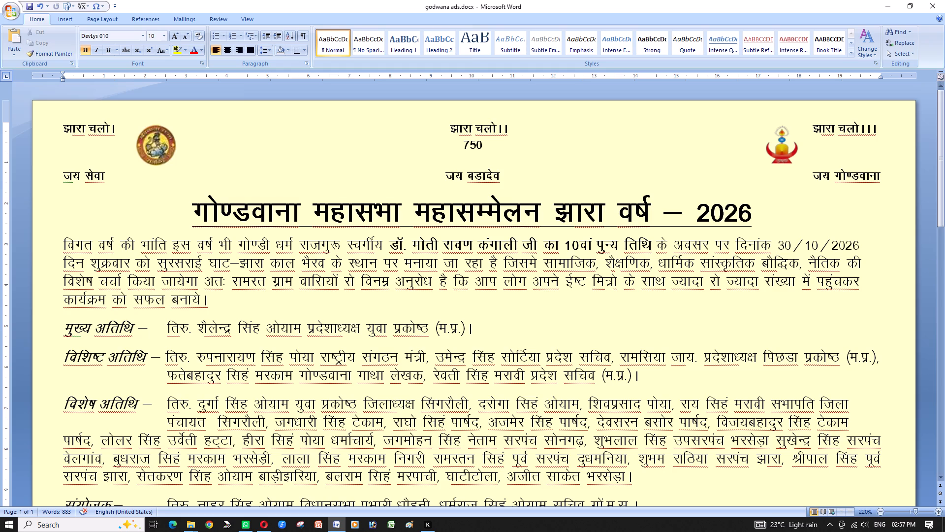
key("ctrl+s")
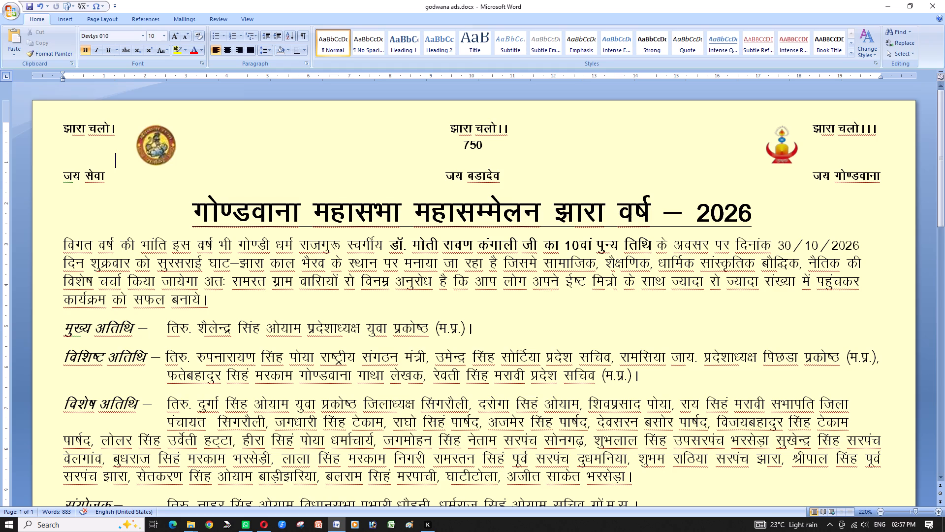
Check the whole flyer page layout in Print Preview, down to the closing block, and return to editing.
key("ctrl+p")
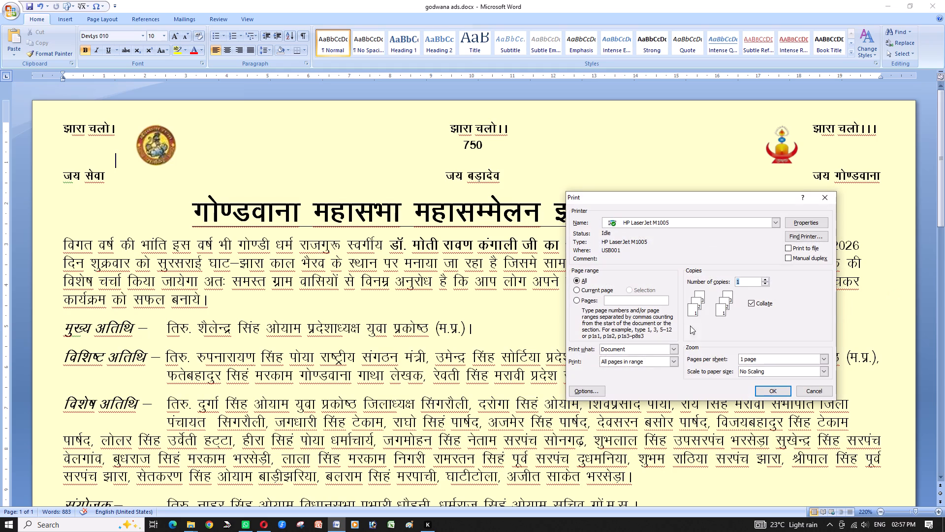
left_click(809, 390)
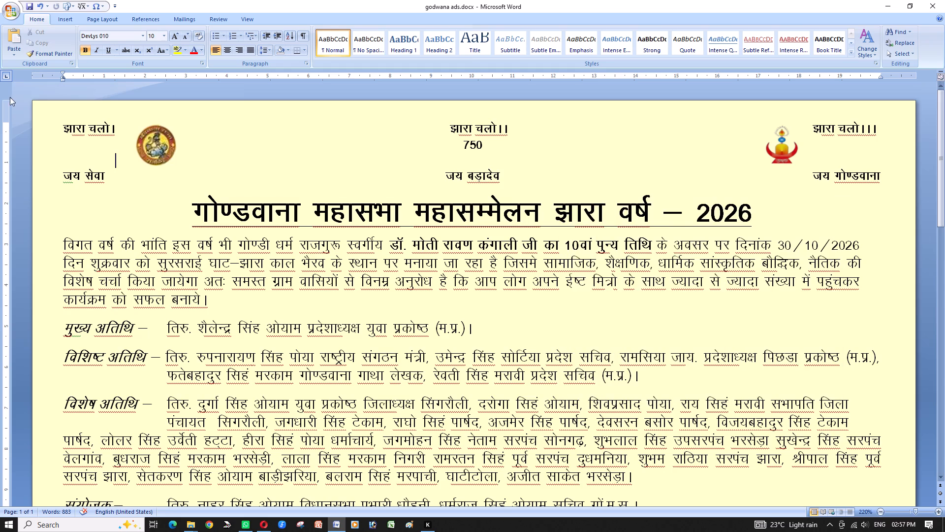
left_click(3, 0)
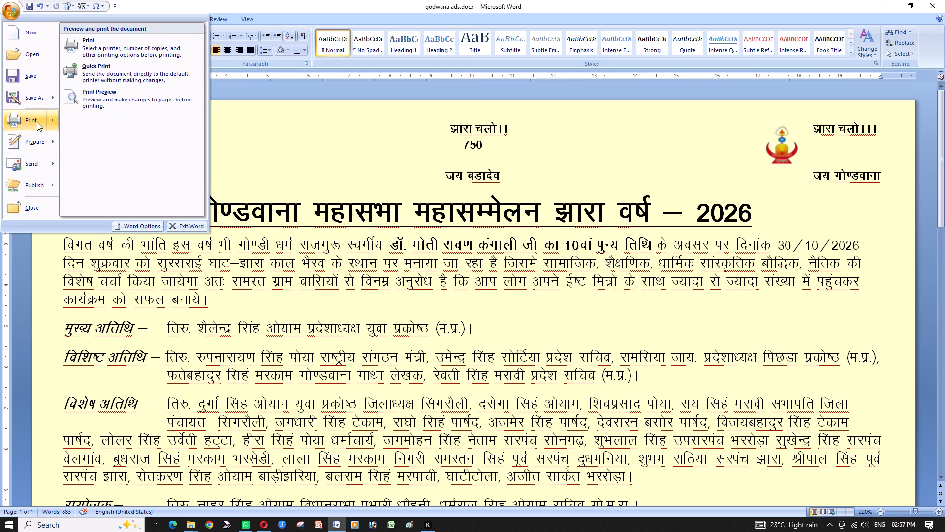
left_click(99, 100)
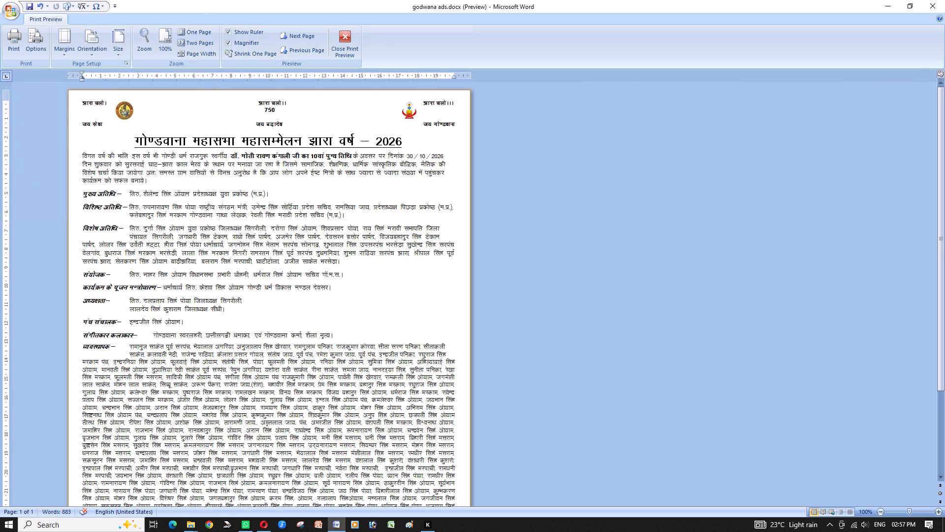
scroll(380, 333, "down", 2)
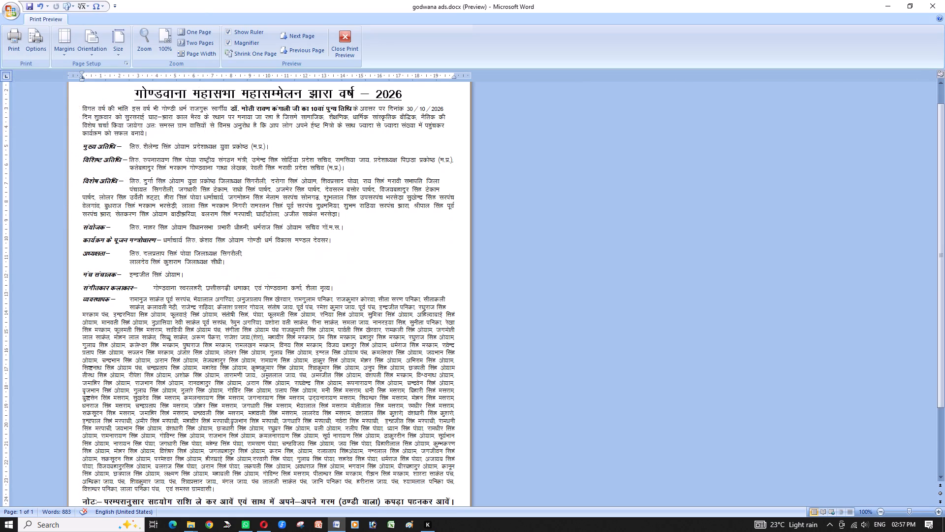
scroll(380, 333, "down", 2)
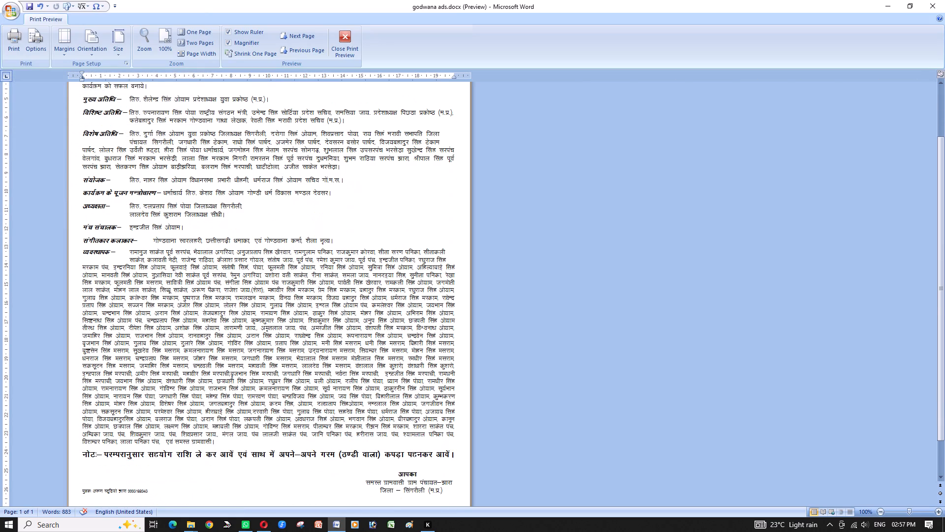
scroll(380, 333, "down", 1)
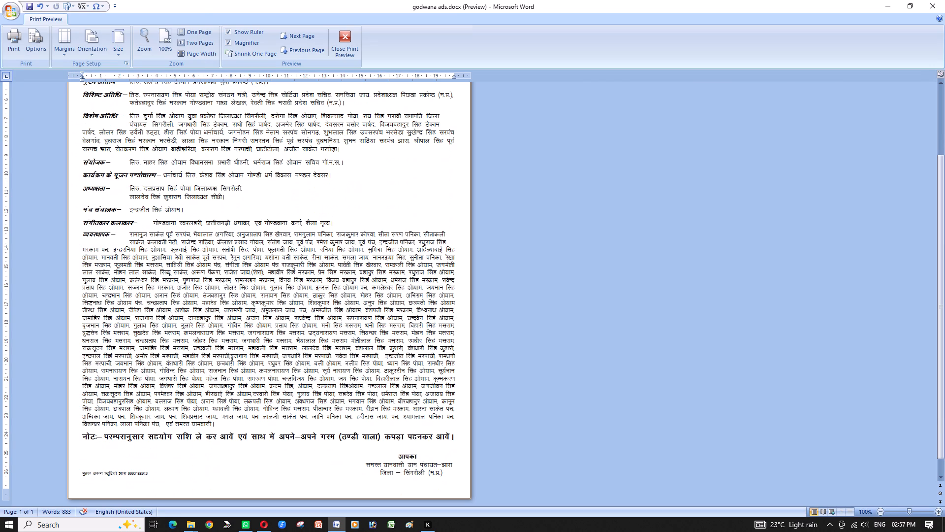
left_click(343, 48)
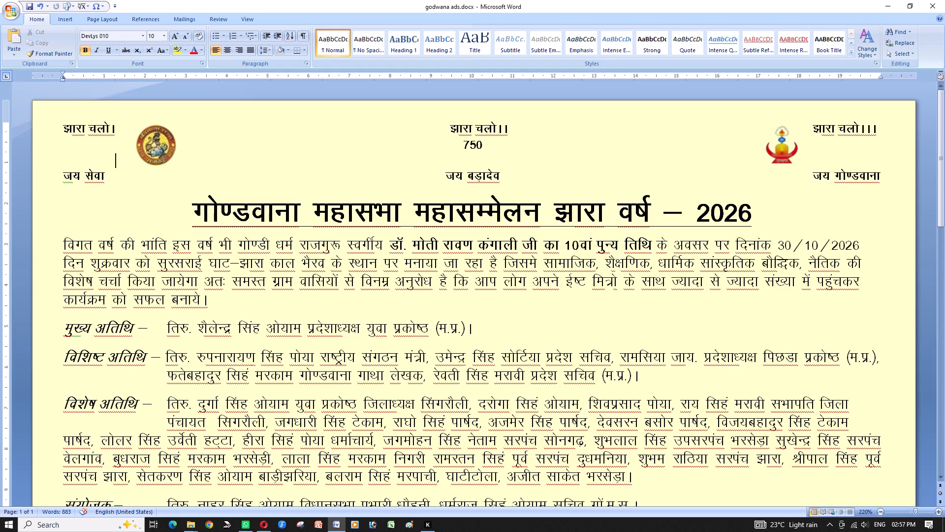
Review the flyer text in the document, from the opening paragraph through the guest lines and names to the closing block.
scroll(290, 382, "down", 3)
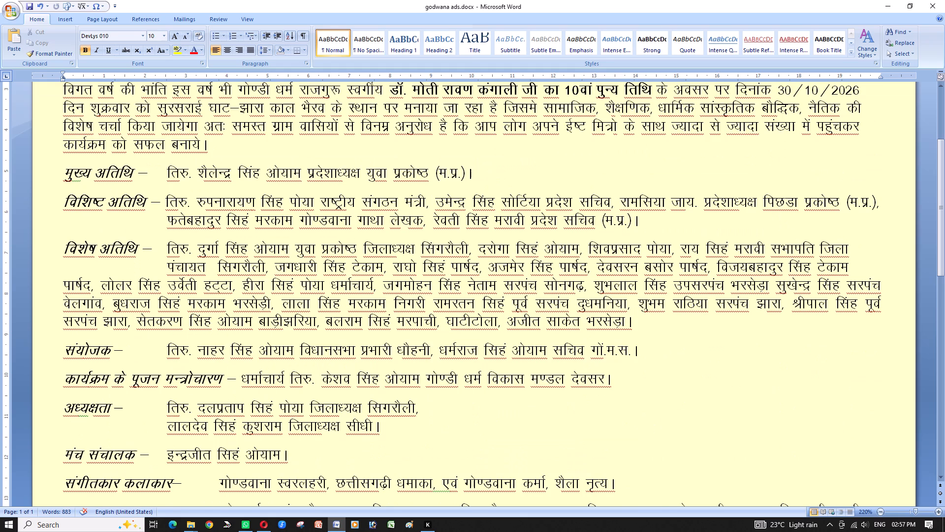
scroll(290, 382, "down", 1)
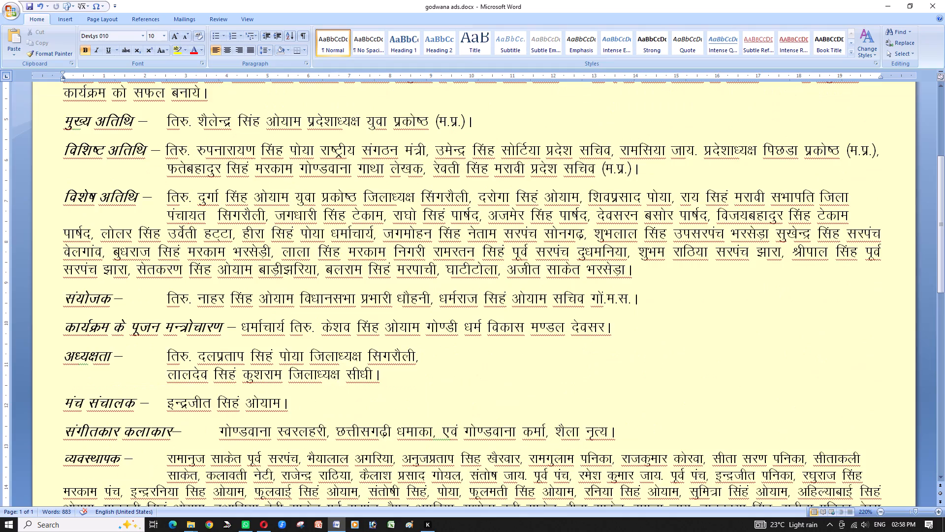
scroll(304, 375, "down", 14)
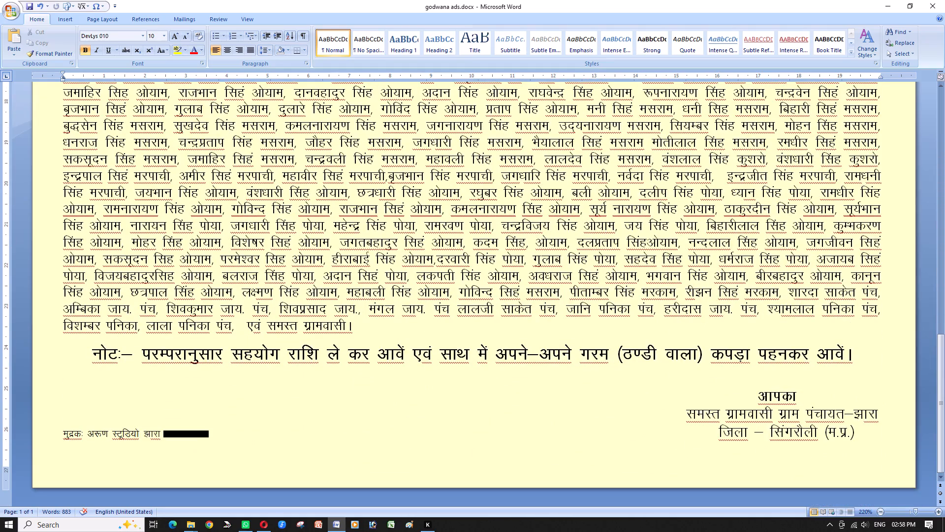
scroll(368, 374, "up", 12)
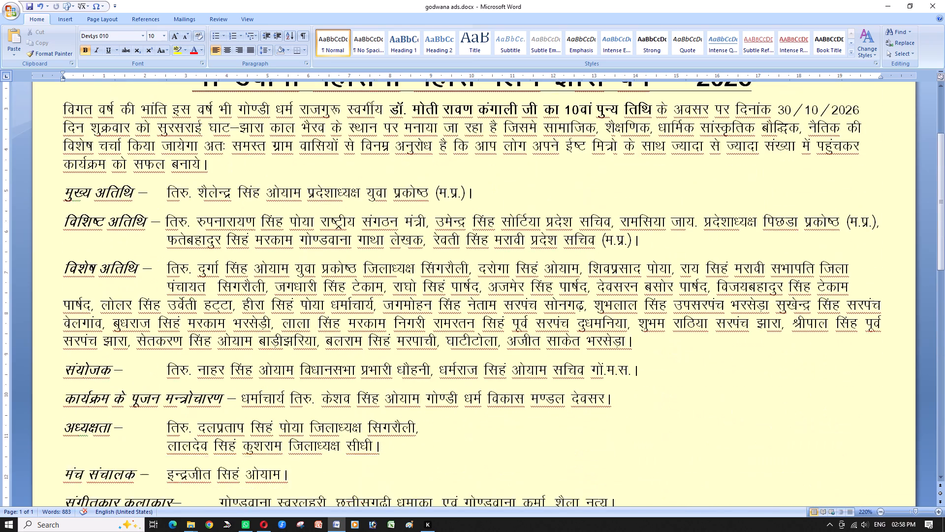
scroll(368, 374, "up", 4)
scroll(368, 374, "down", 6)
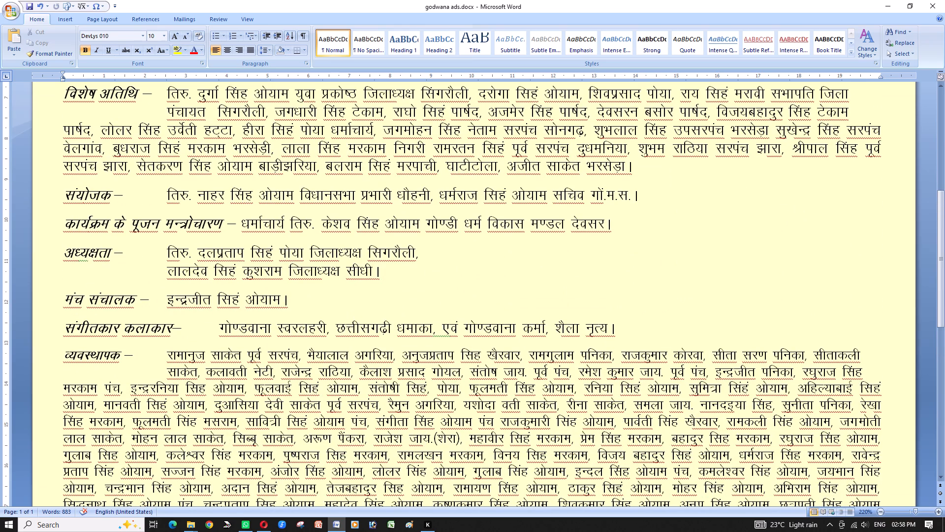
Recheck the full page in Print Preview, from the title to the आपका block, and close the preview.
left_click(0, 3)
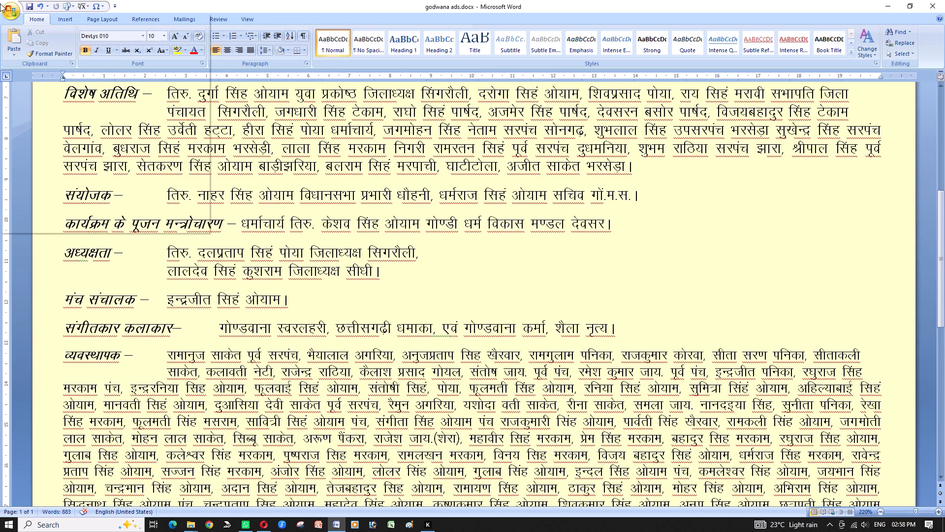
left_click(117, 96)
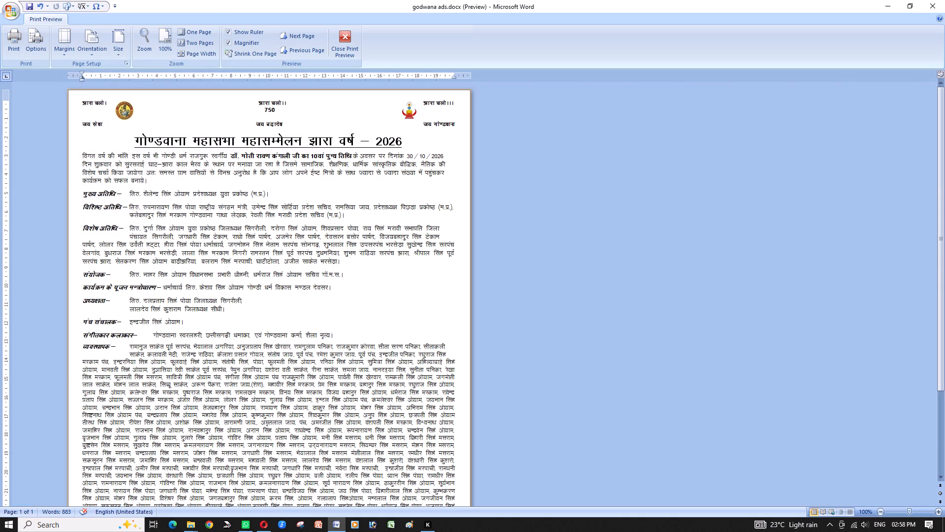
scroll(492, 360, "down", 3)
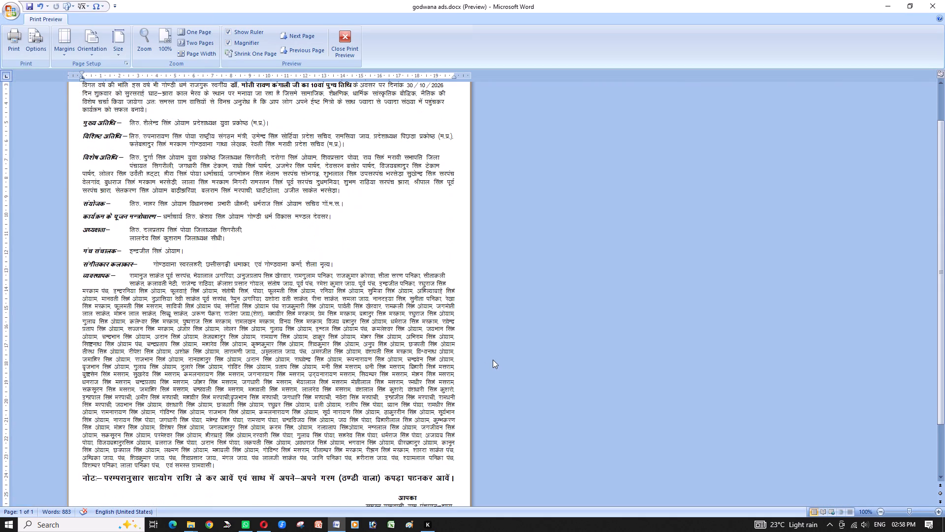
scroll(493, 360, "down", 4)
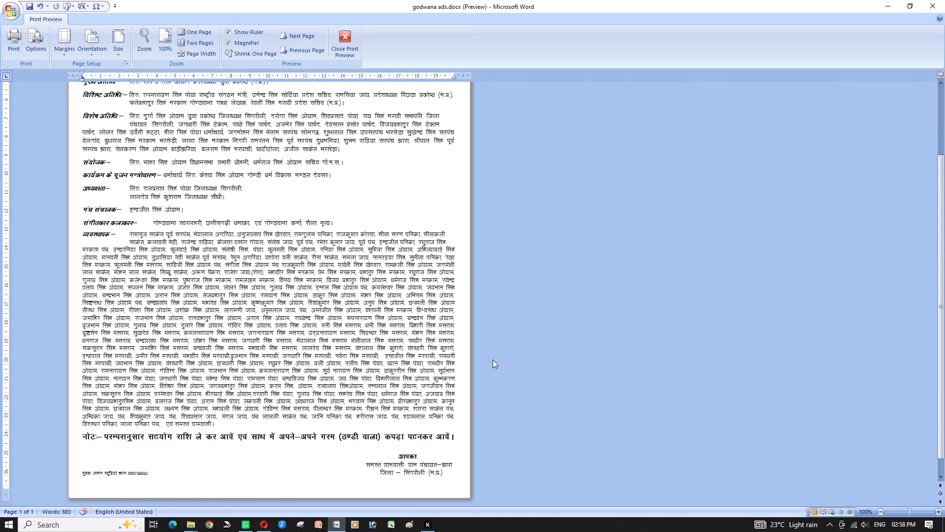
scroll(493, 360, "up", 11)
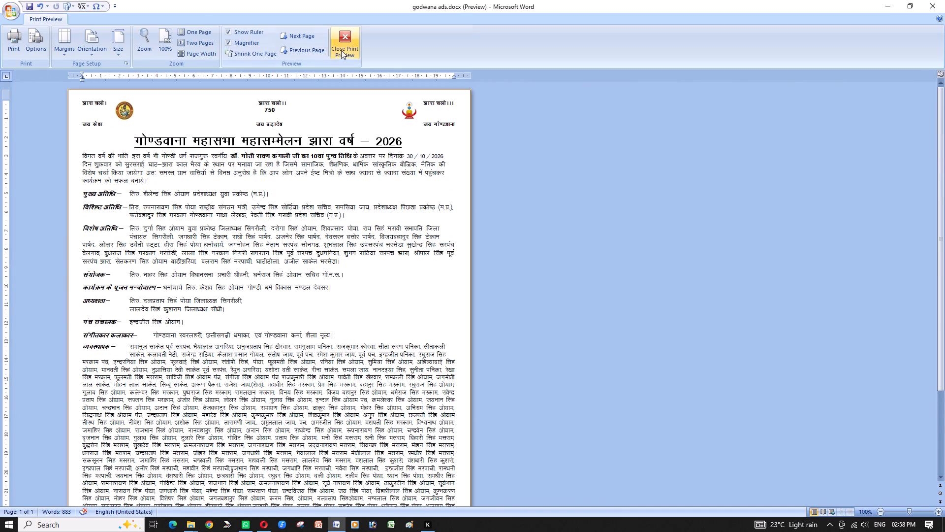
left_click(345, 46)
Print the flyer with Microsoft Print to PDF, saving it on the Desktop as godwana ppt.
key("ctrl+p")
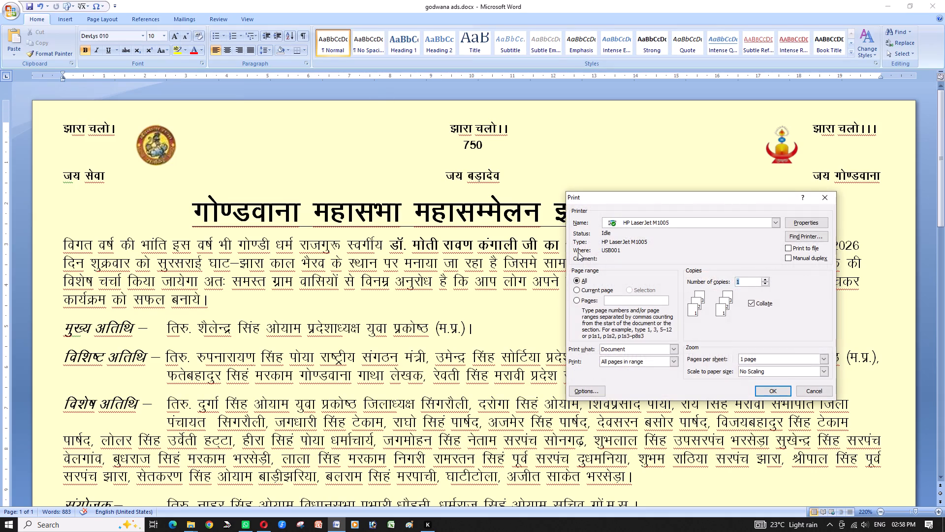
left_click(698, 219)
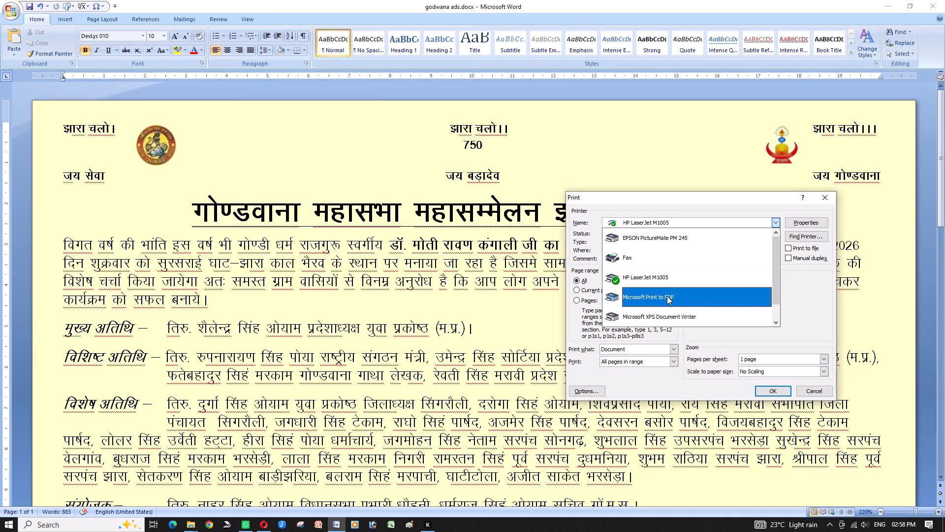
left_click(667, 296)
left_click(775, 393)
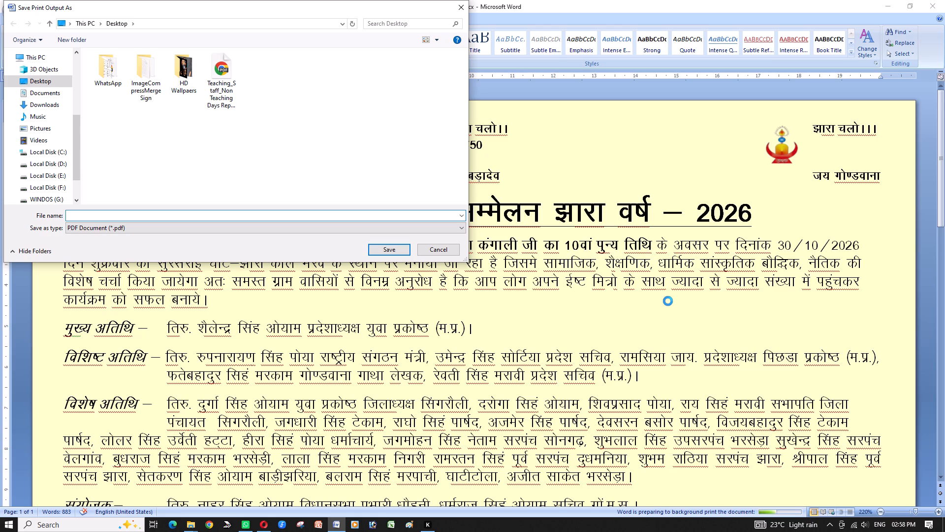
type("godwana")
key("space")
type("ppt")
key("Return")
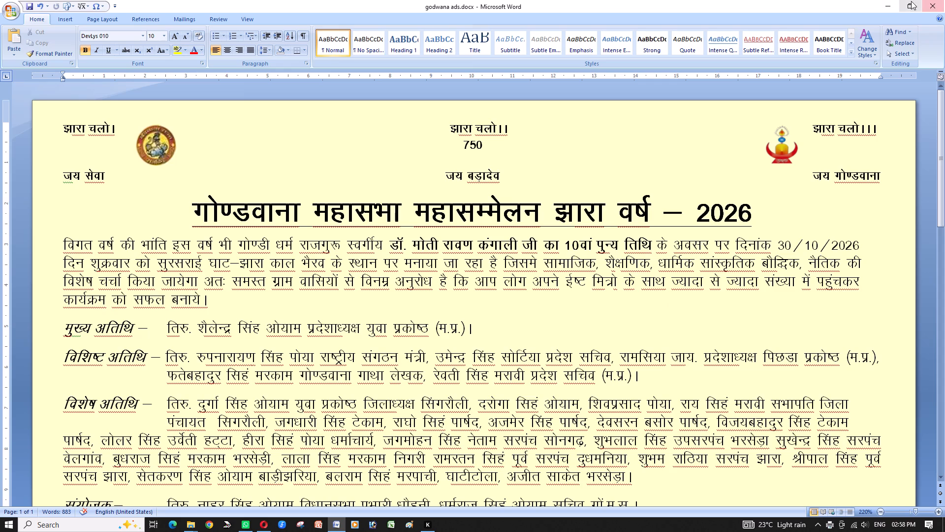
Minimize the flyer document and close the Documents folder window to clear the way to the desktop.
left_click(888, 3)
left_click(445, 28)
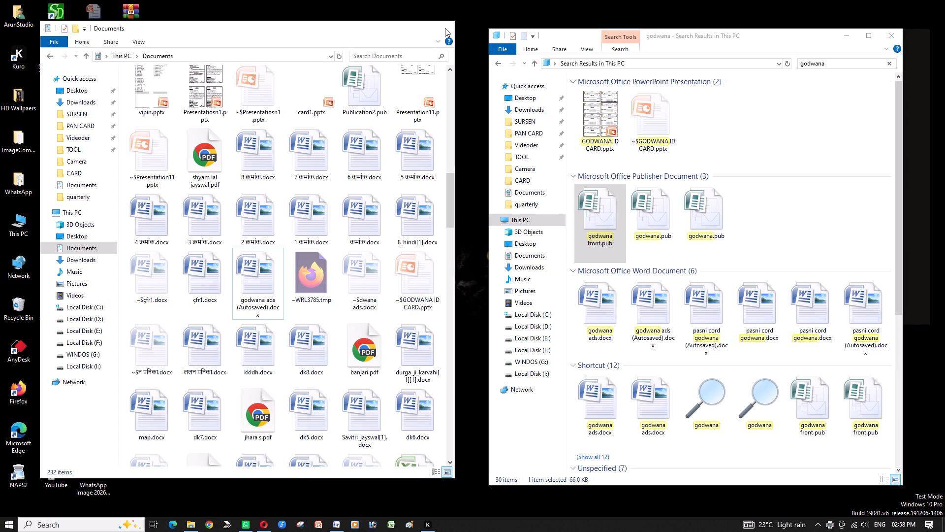
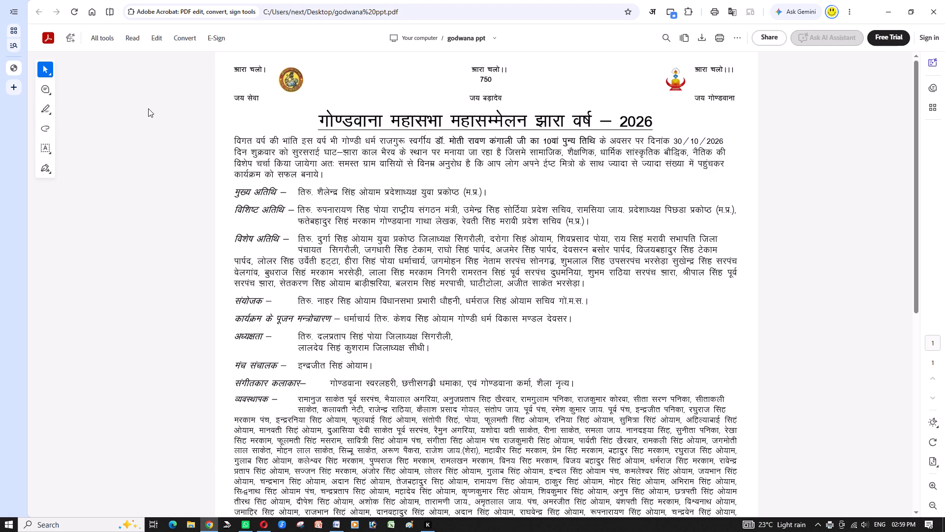
Print one copy of the flyer PDF on the HP LaserJet M1005, using A4 paper with the scale set to Fit to paper.
scroll(646, 340, "down", 4)
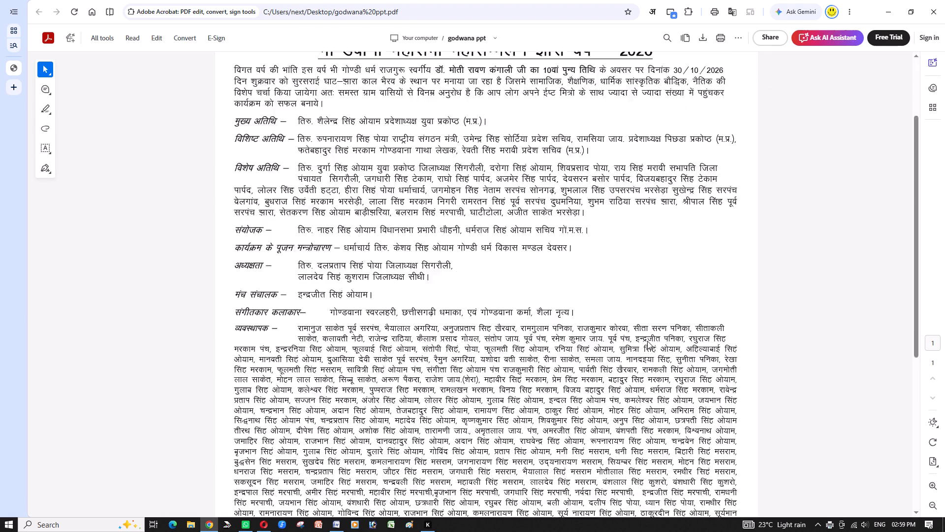
scroll(623, 335, "down", 3)
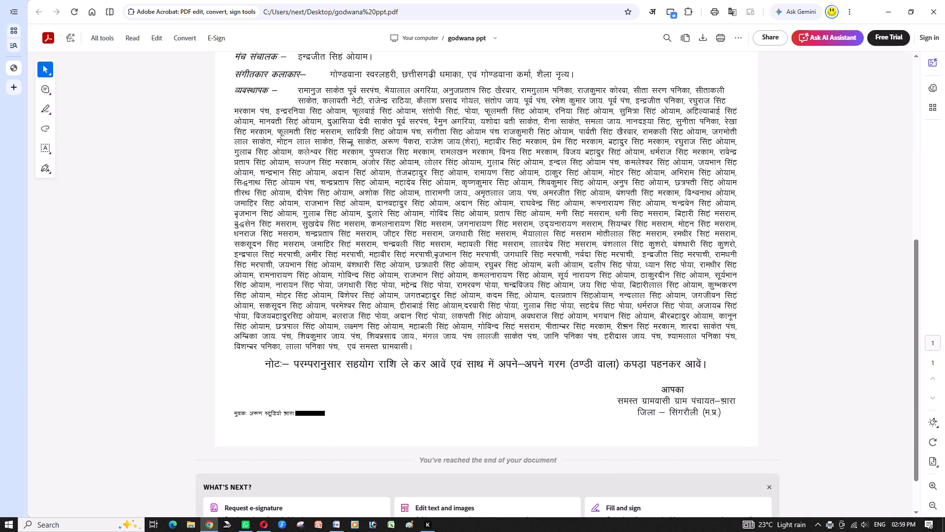
scroll(623, 335, "down", 2)
scroll(623, 335, "up", 6)
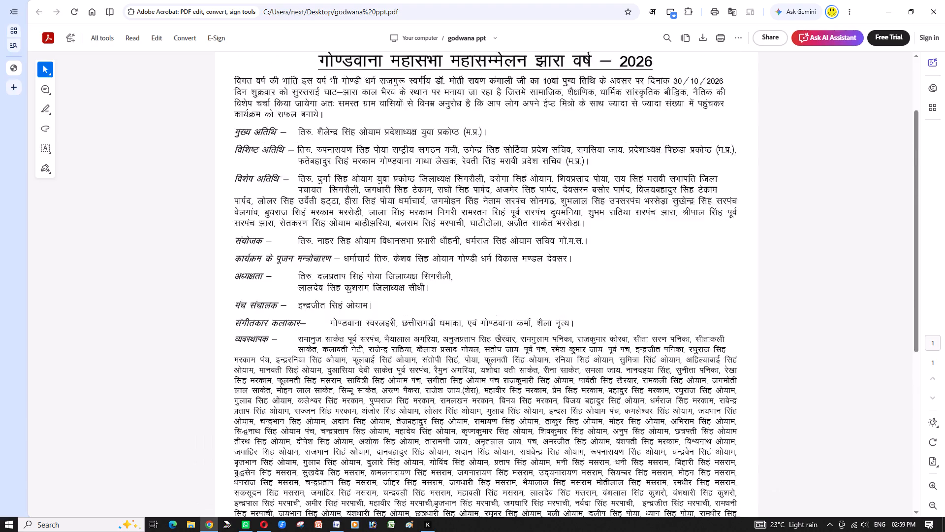
scroll(623, 335, "up", 3)
key("ctrl+p")
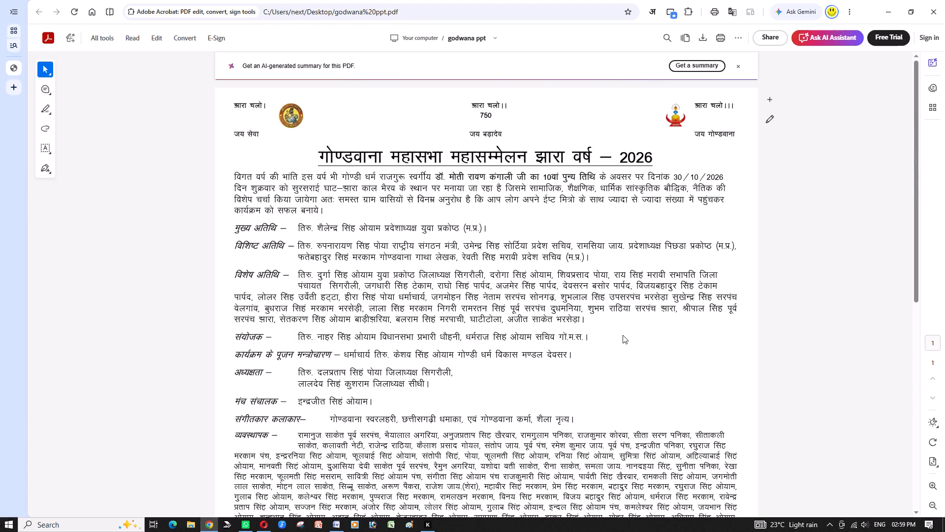
left_click(718, 37)
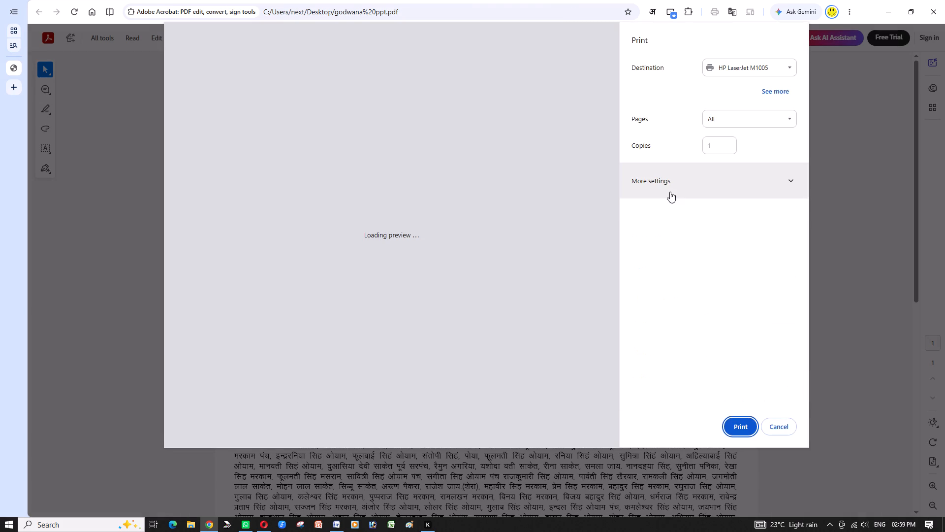
left_click(755, 178)
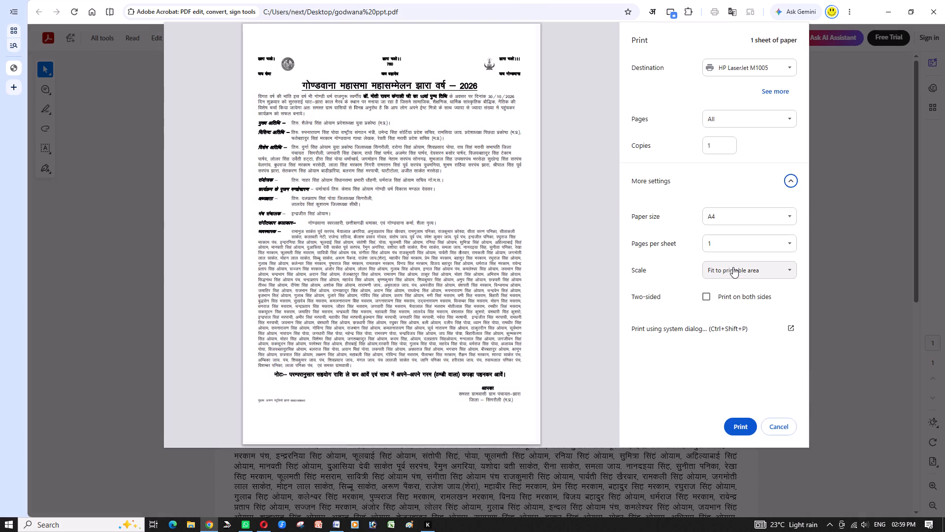
left_click(733, 267)
left_click(736, 284)
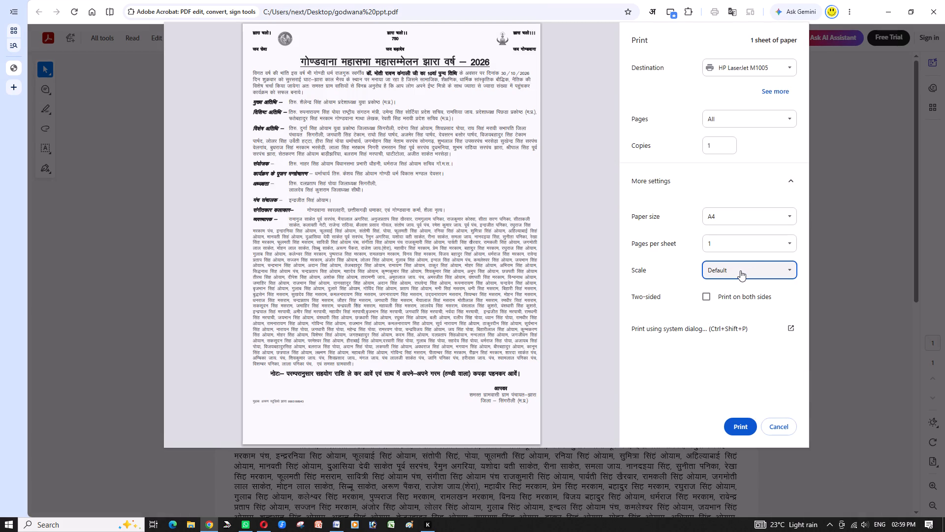
left_click(740, 270)
left_click(736, 306)
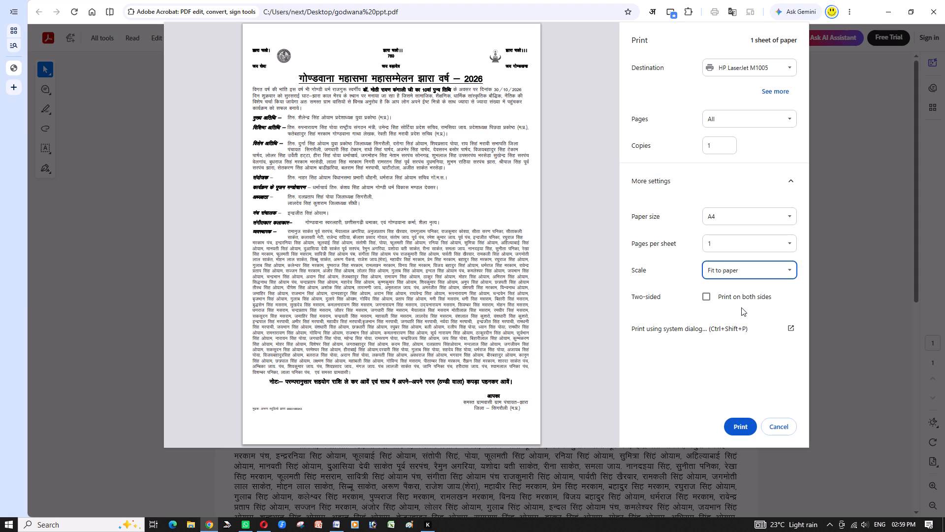
left_click(737, 429)
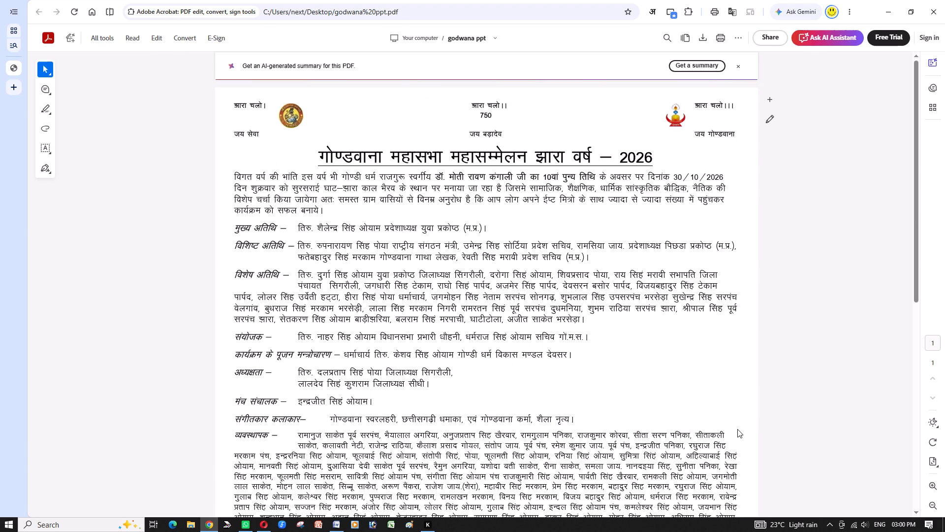
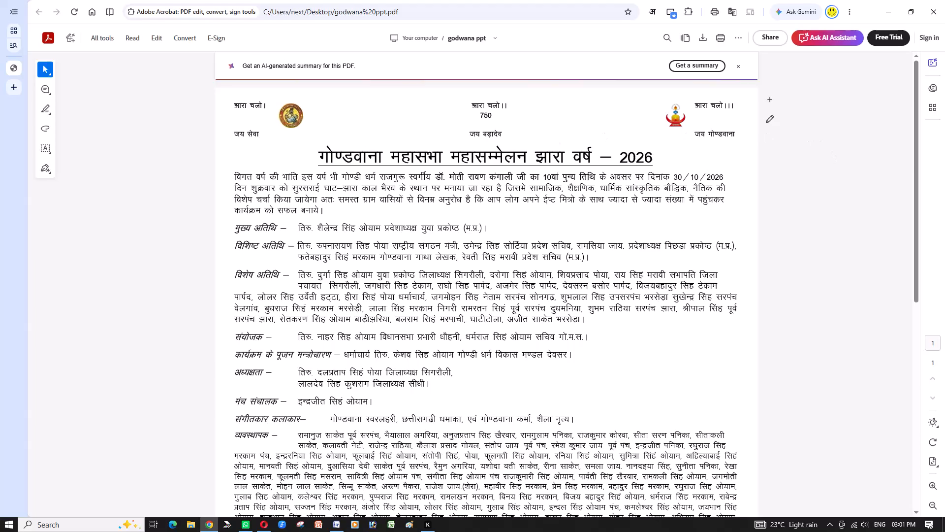
Switch to the flyer document in Word, replace the phone number in the printer credit line at the page bottom, and save.
left_click(334, 525)
scroll(431, 333, "down", 12)
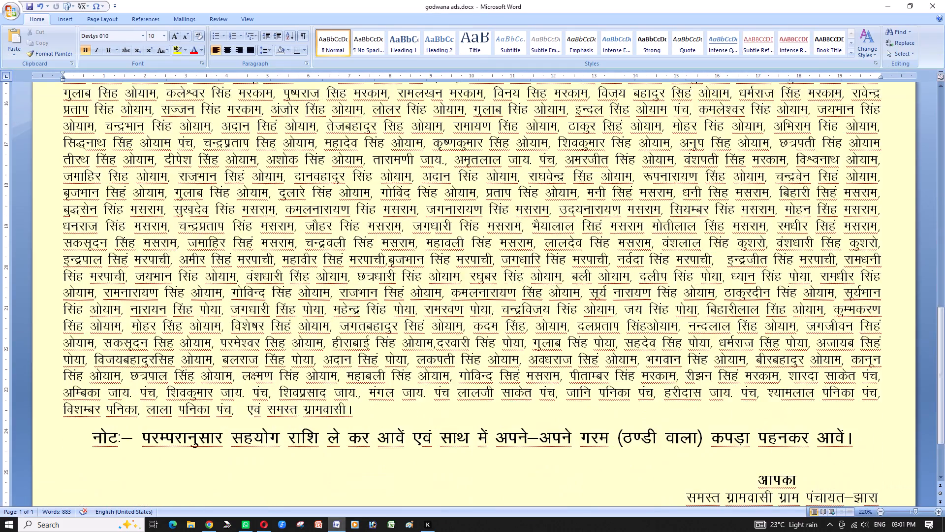
scroll(431, 332, "down", 8)
left_click(214, 433)
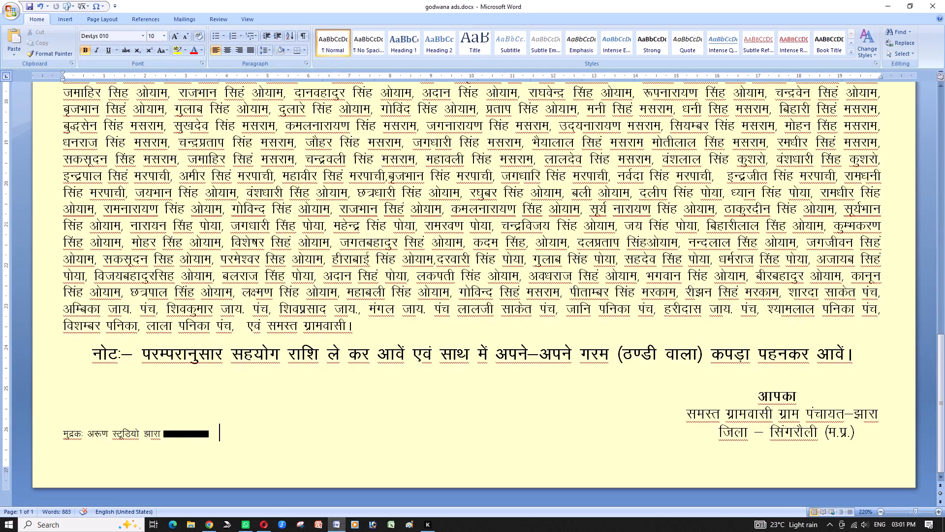
left_click(208, 436)
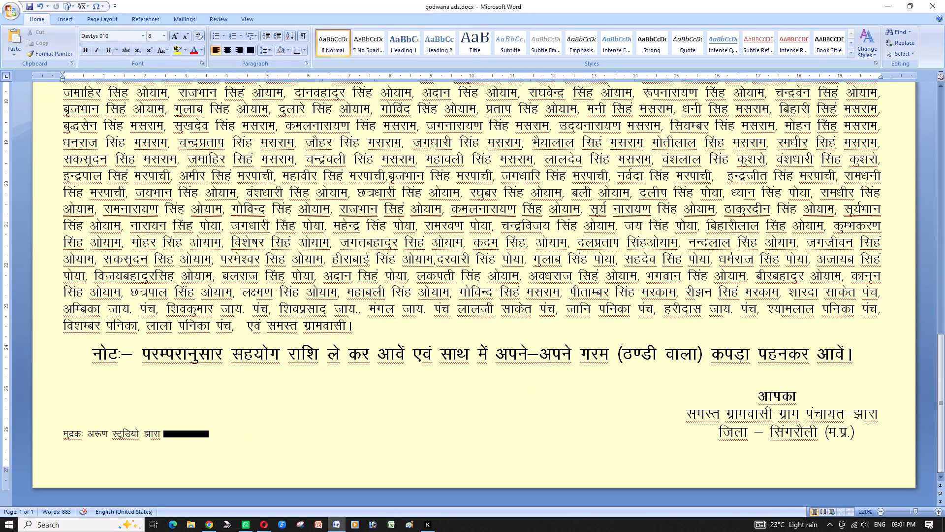
key("Left")
key("Right")
key("BackSpace")
key("BackSpace")
key("BackSpace")
key("BackSpace")
key("BackSpace")
key("BackSpace")
key("BackSpace")
key("BackSpace")
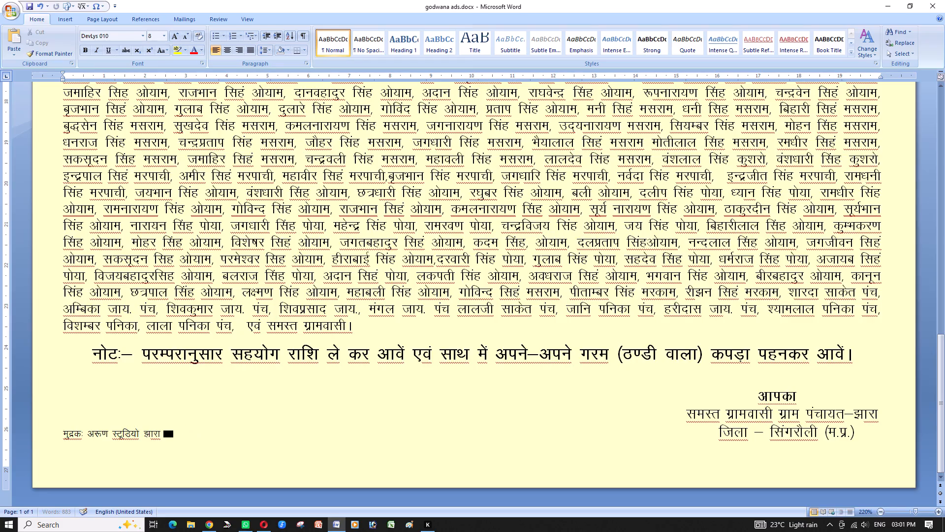
key("BackSpace")
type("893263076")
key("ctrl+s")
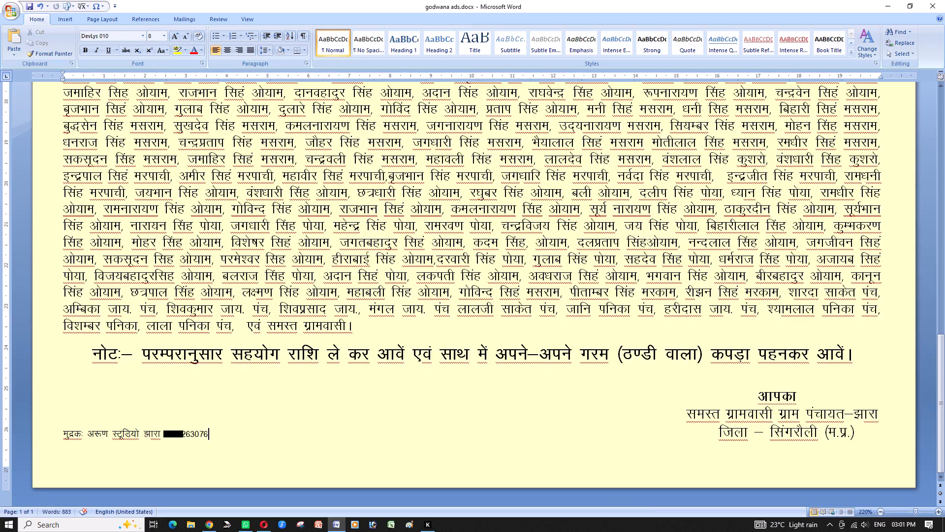
Print the flyer with Microsoft Print to PDF, replacing the existing godwana ppt.pdf on the Desktop.
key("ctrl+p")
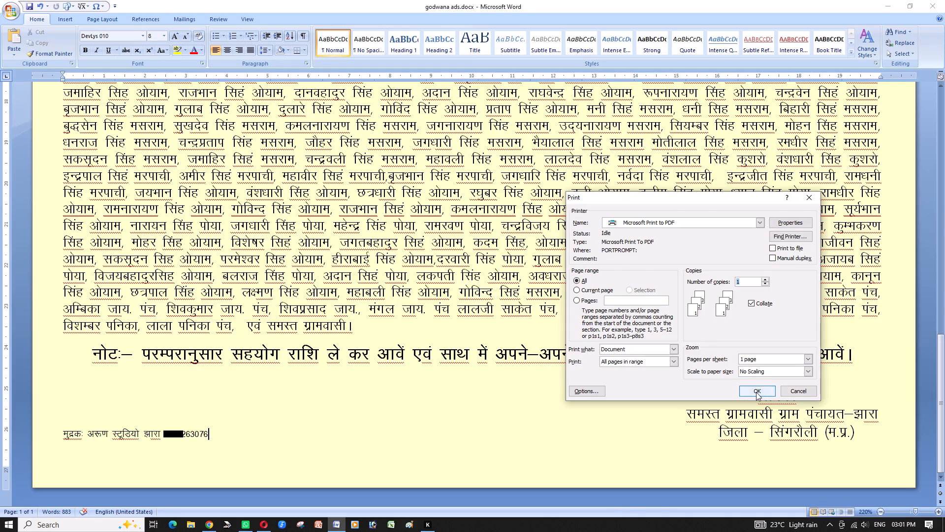
left_click(756, 392)
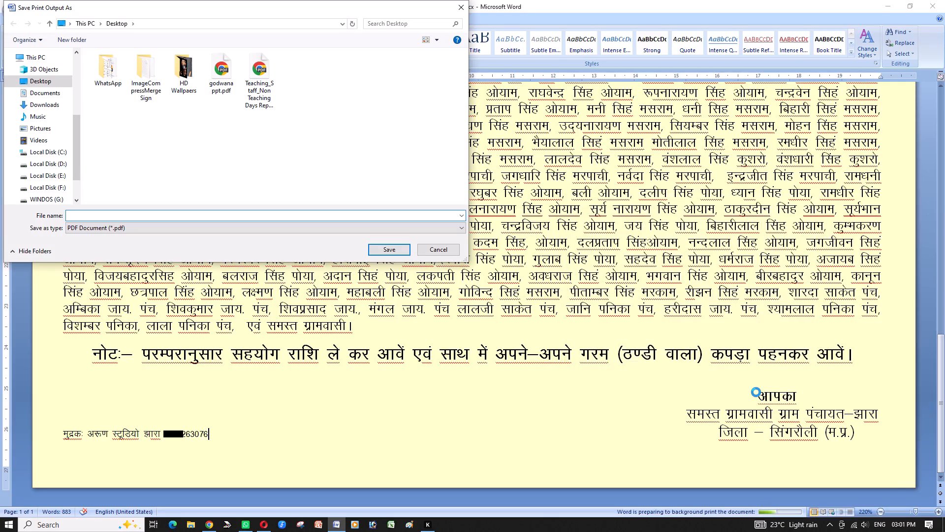
left_click(220, 71)
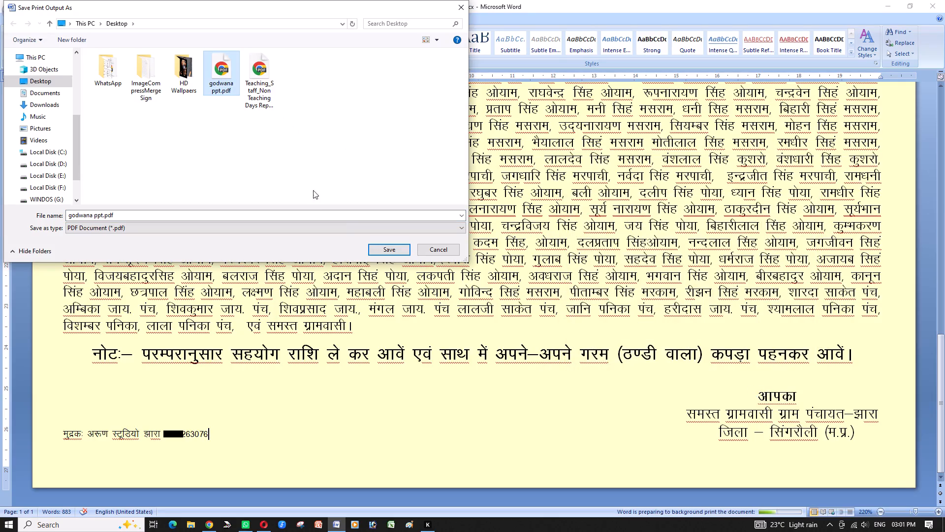
left_click(387, 245)
left_click(494, 265)
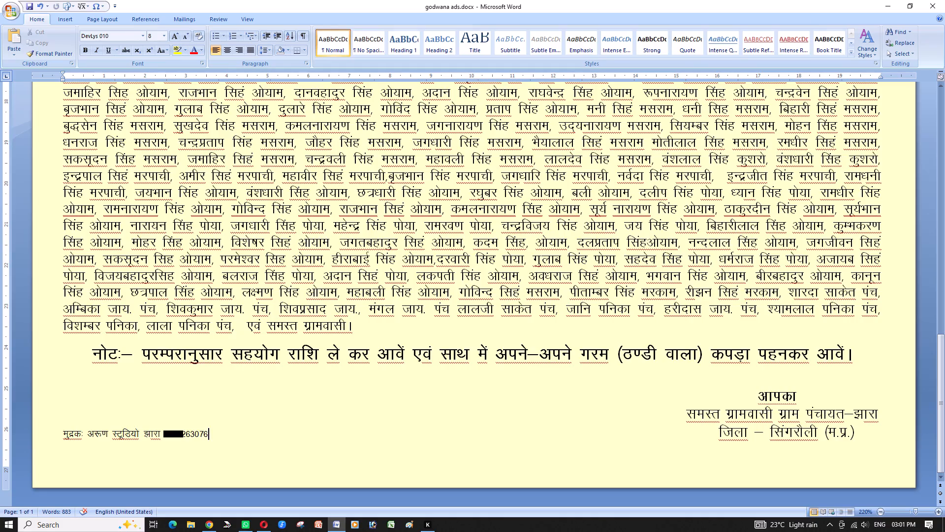
Minimize the Word document and close the browser window showing the old godwana ppt PDF.
left_click(889, 0)
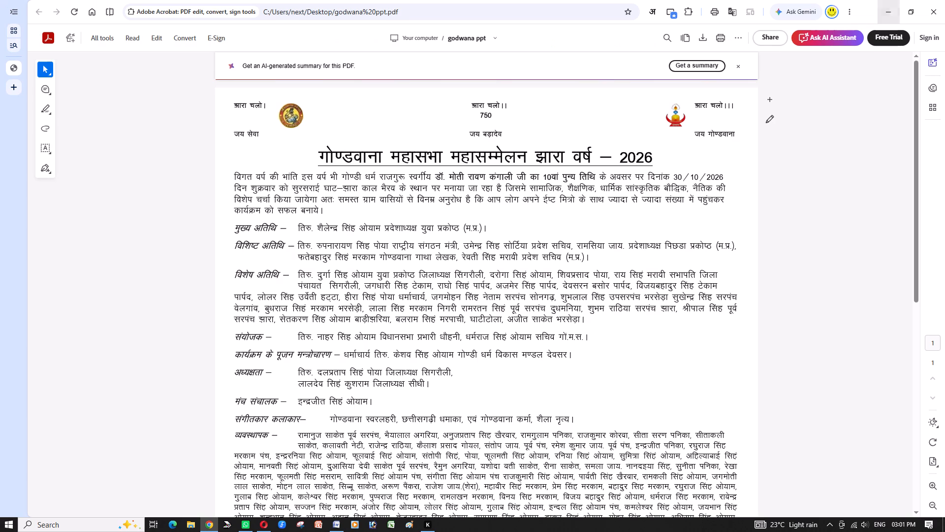
left_click(944, 0)
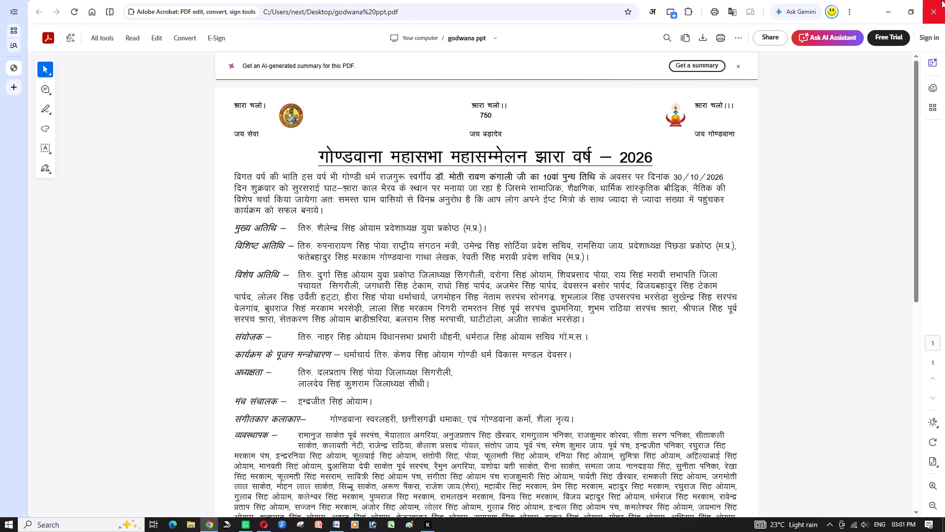
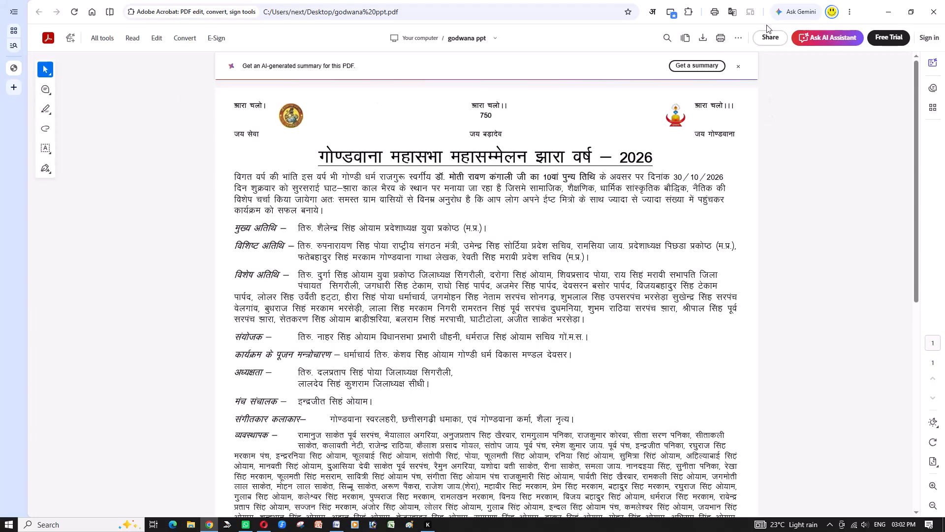
Print the godwana ppt PDF on the HP LaserJet M1005, previewing the Fit to printable area and Default scales before choosing Fit to paper.
left_click(719, 38)
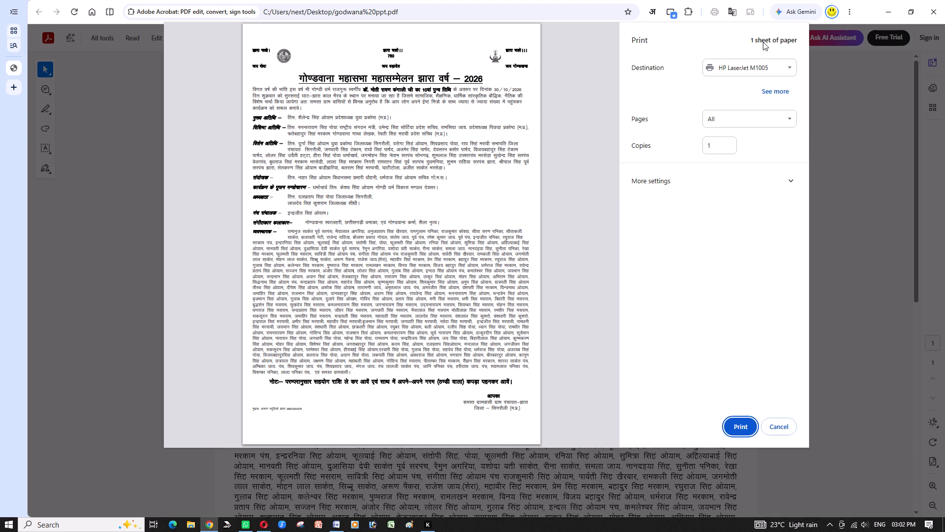
left_click(744, 174)
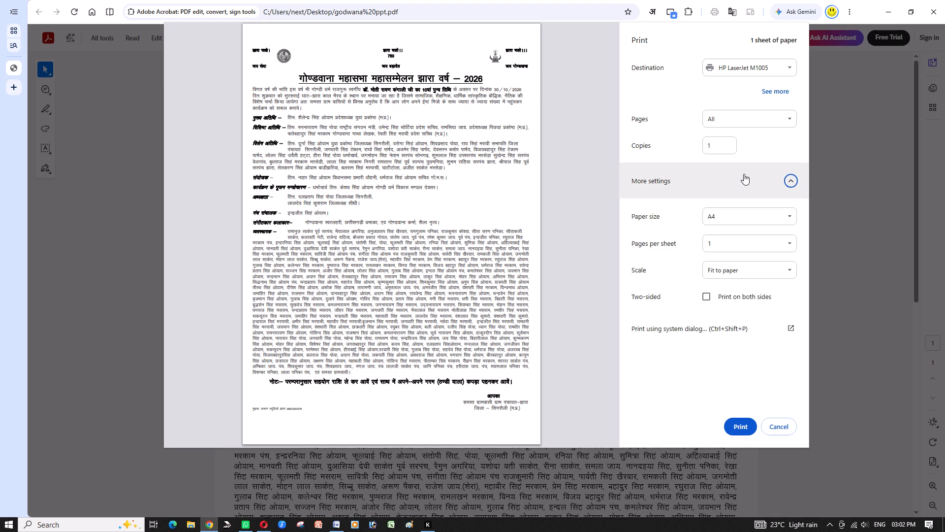
left_click(734, 269)
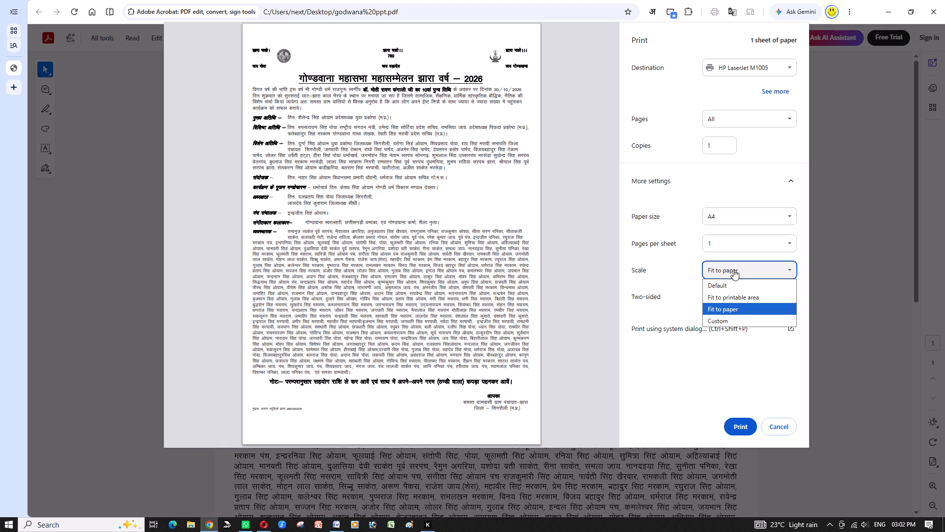
left_click(734, 297)
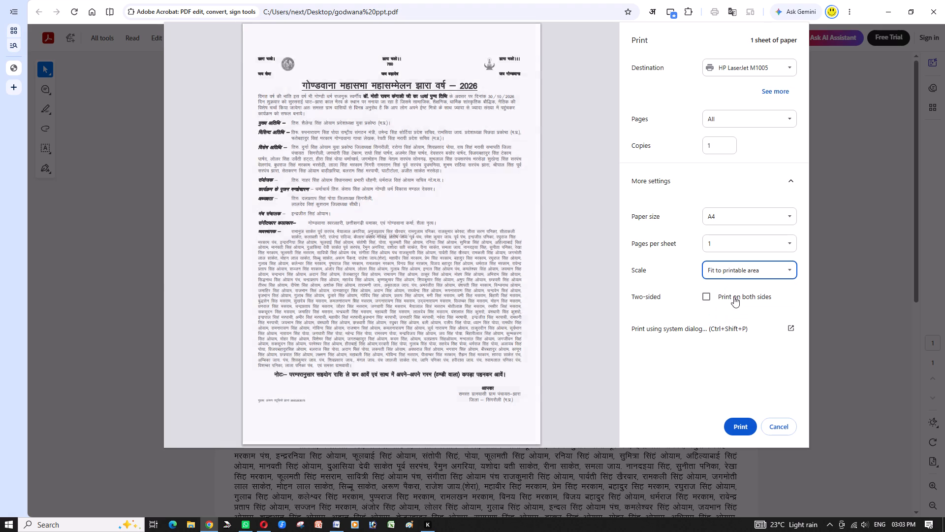
left_click(739, 270)
left_click(737, 283)
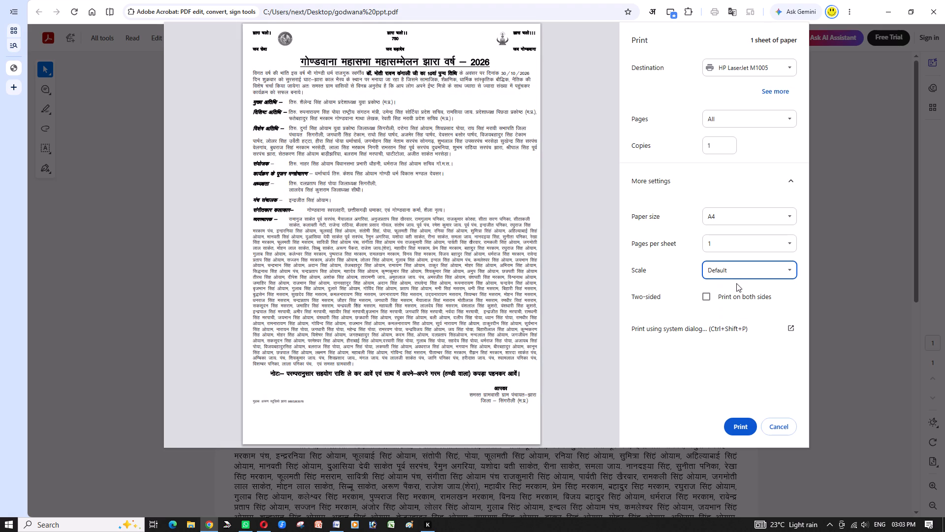
left_click(740, 272)
left_click(736, 306)
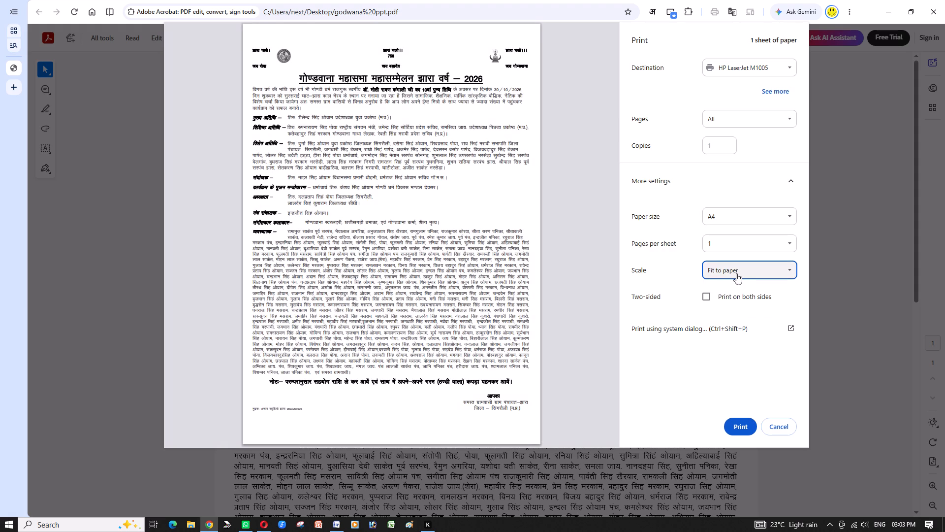
left_click(740, 426)
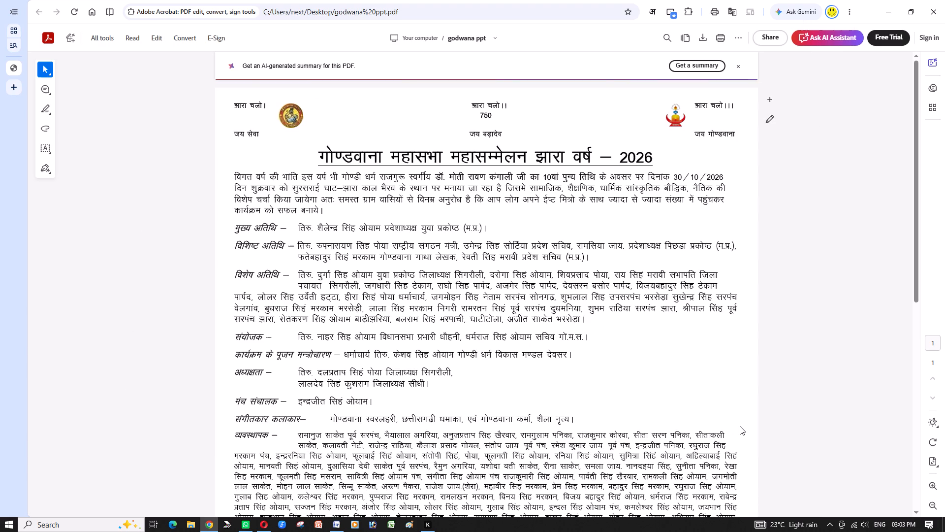
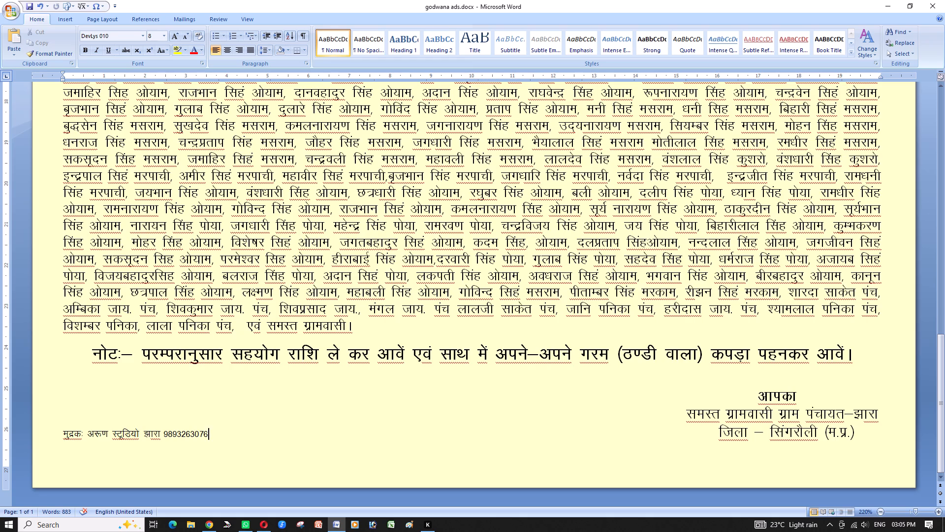
Search the flyer's text for the name "indal" in Hindi script, repeat the search once, and close the search.
scroll(665, 330, "up", 1)
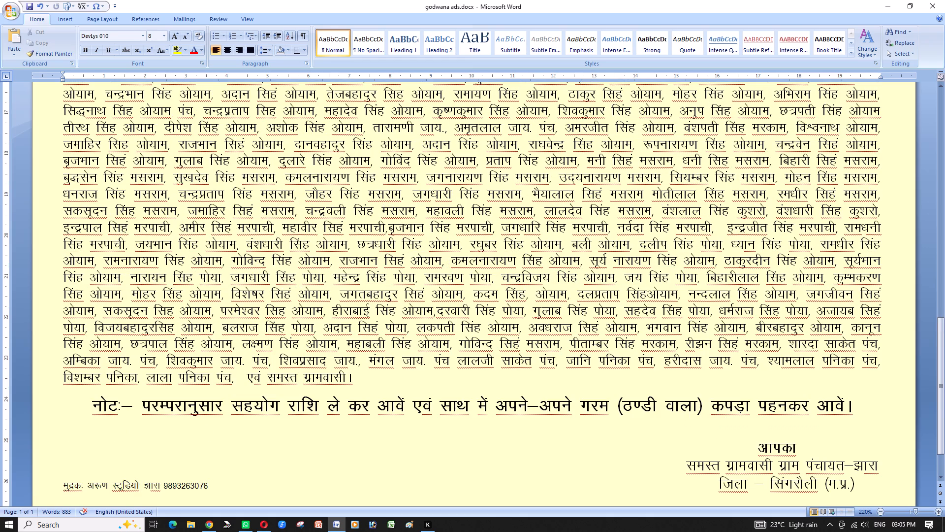
key("ctrl+f")
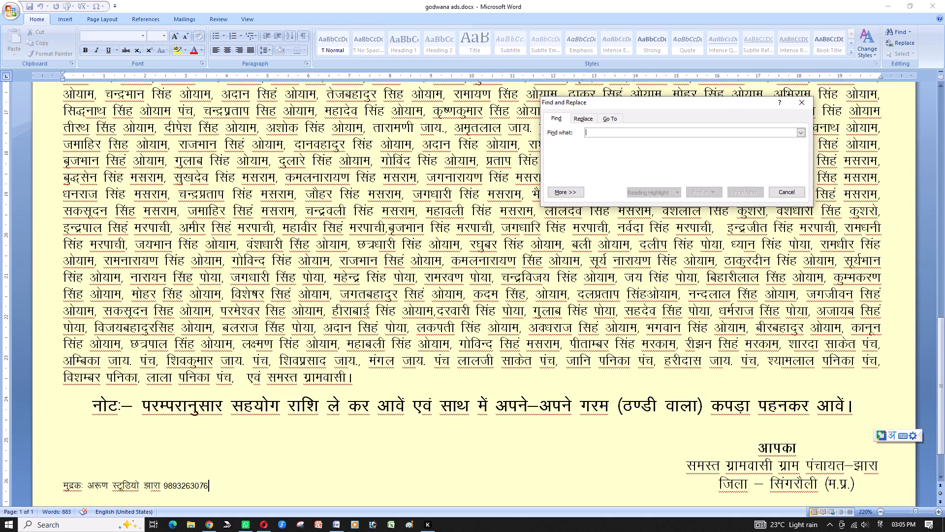
type("indal")
key("space")
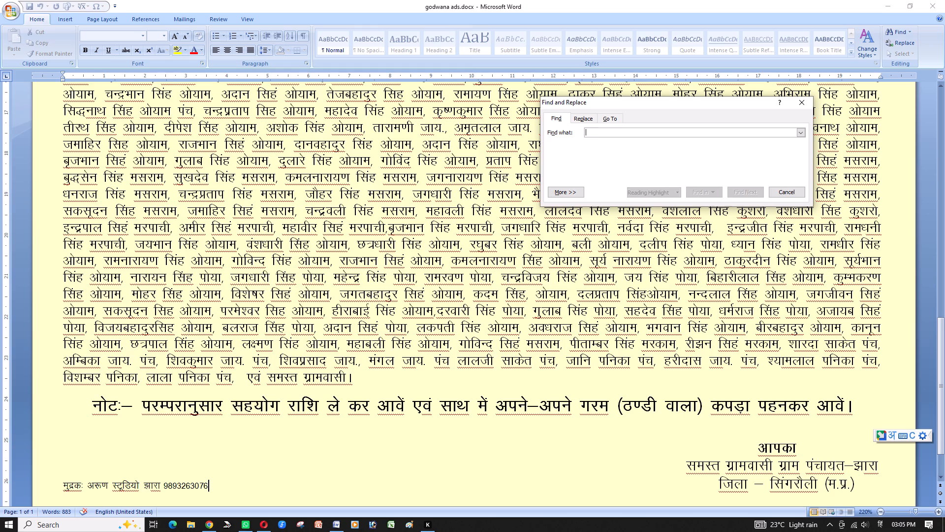
key("BackSpace")
key("Return")
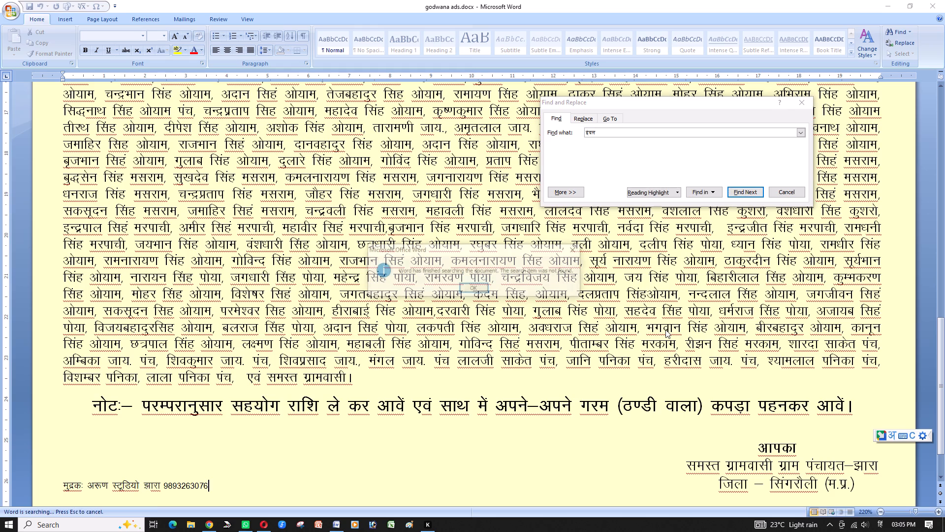
key("Return")
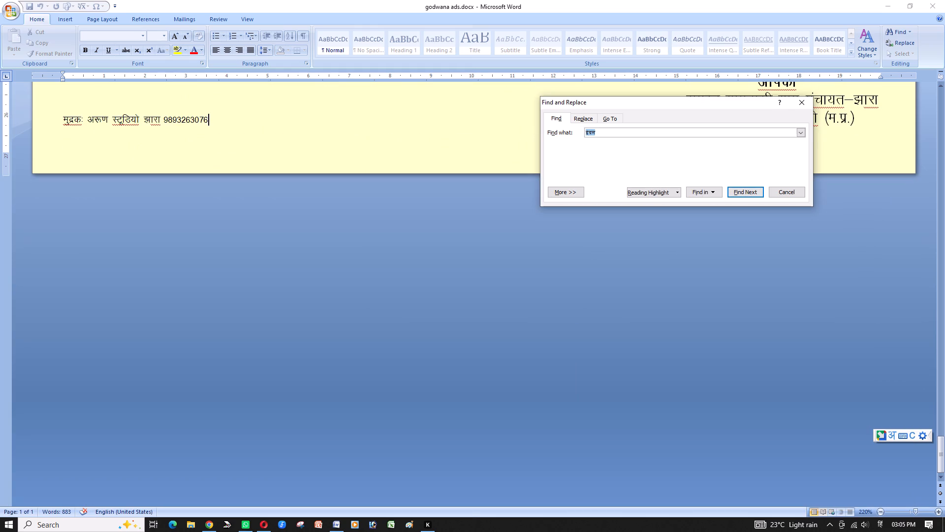
left_click(745, 194)
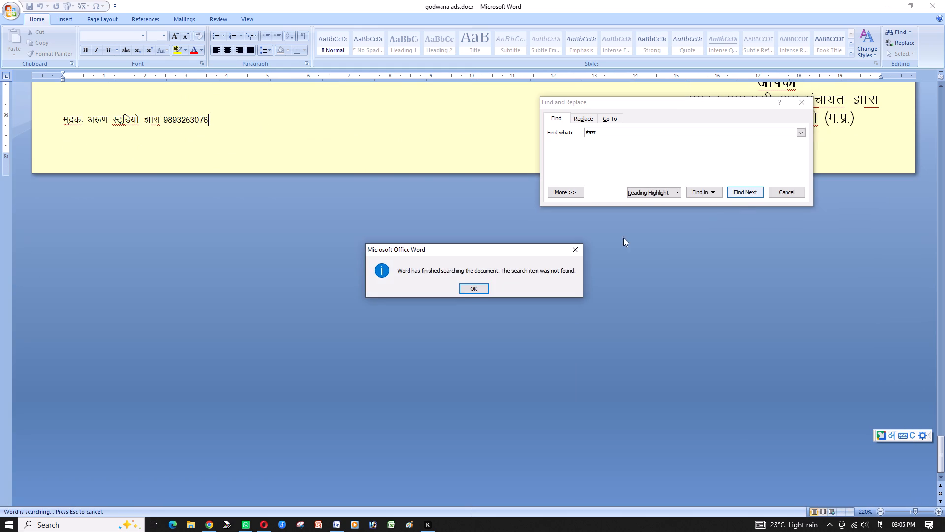
left_click(462, 291)
left_click(814, 101)
left_click(798, 106)
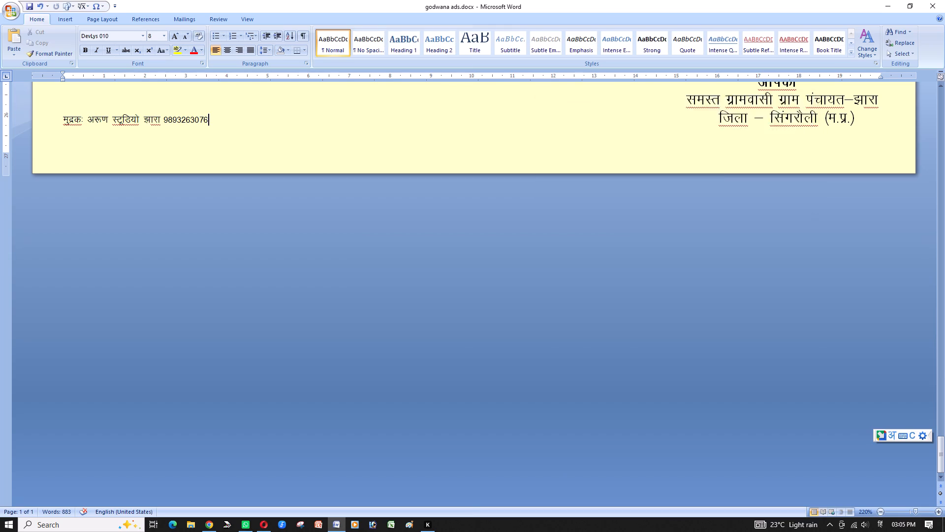
Look through the list of villagers' names above the note at the end of the flyer.
scroll(595, 337, "up", 6)
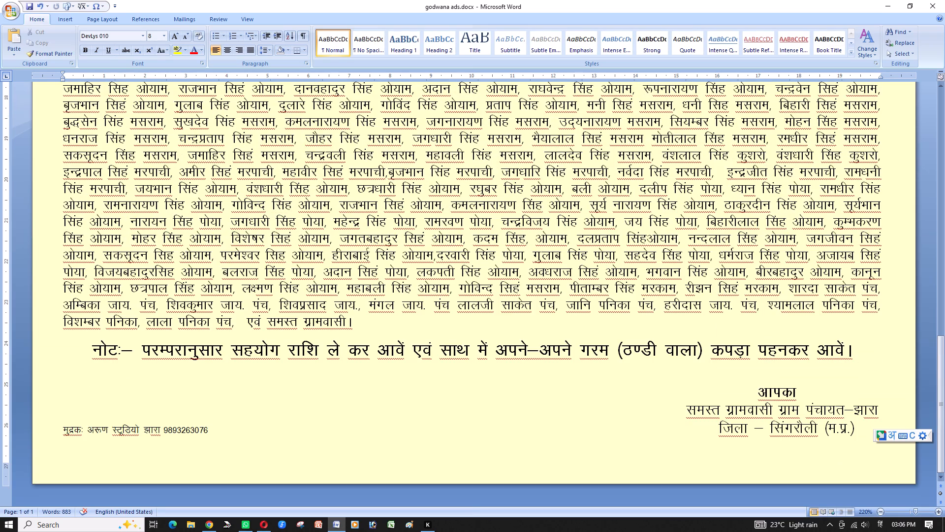
scroll(537, 350, "up", 1)
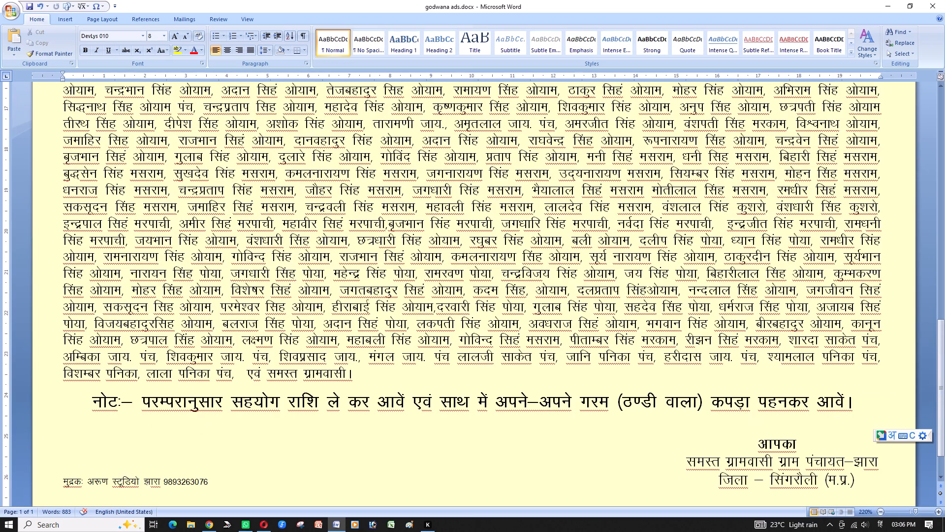
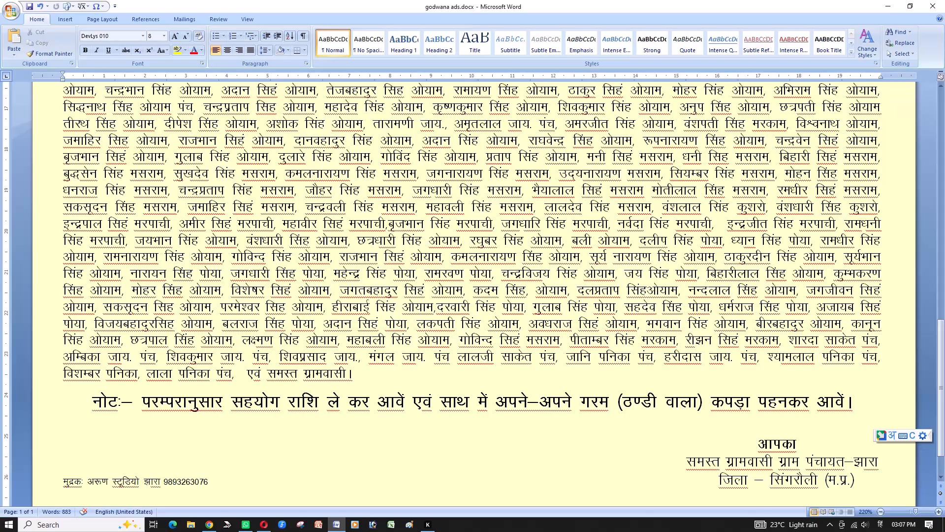
Move the इन्दल entry, including its पंच title and comma, from mid-list to second place in the व्यवस्थापक list, right after the first entry.
scroll(640, 341, "up", 2)
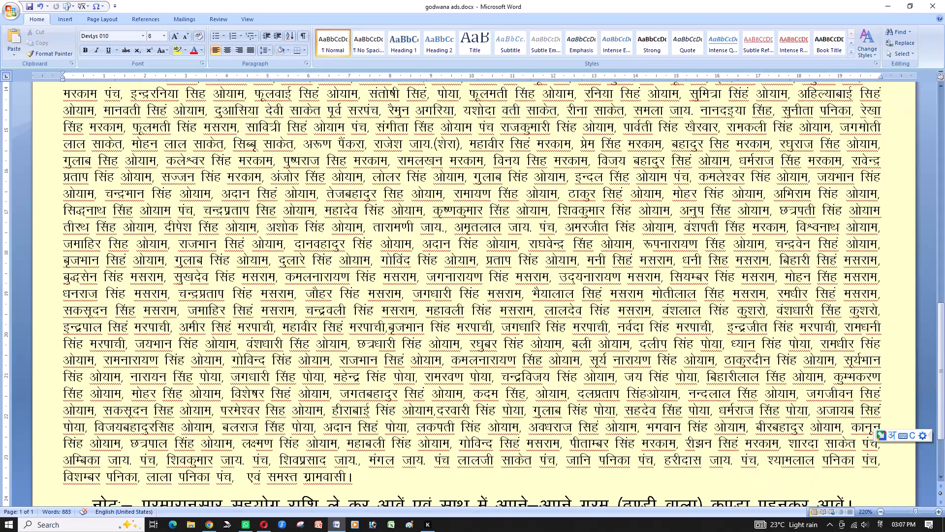
scroll(640, 341, "up", 1)
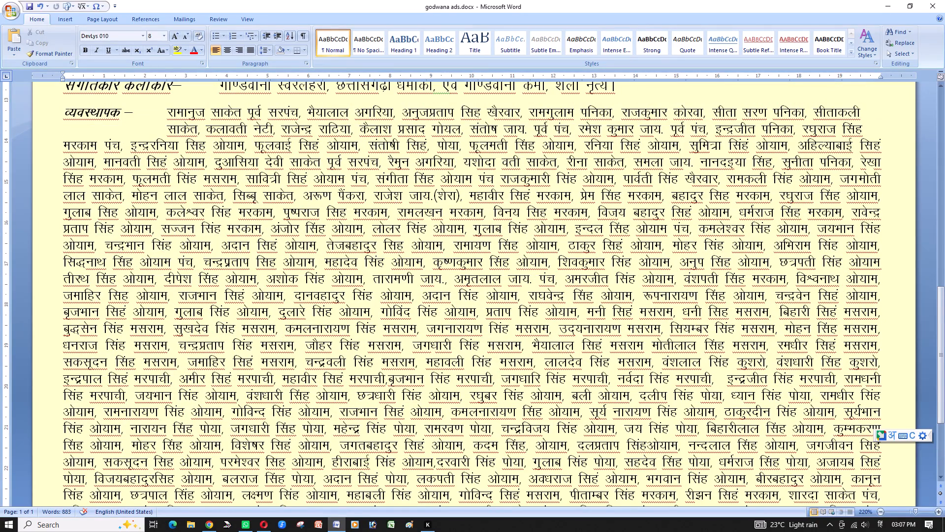
left_click_drag(576, 232, 676, 234)
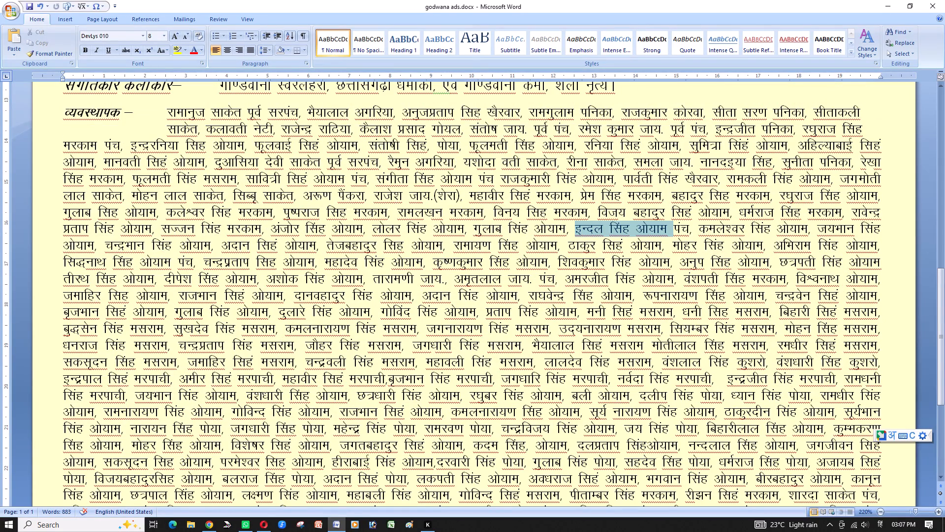
left_click_drag(676, 234, 692, 231)
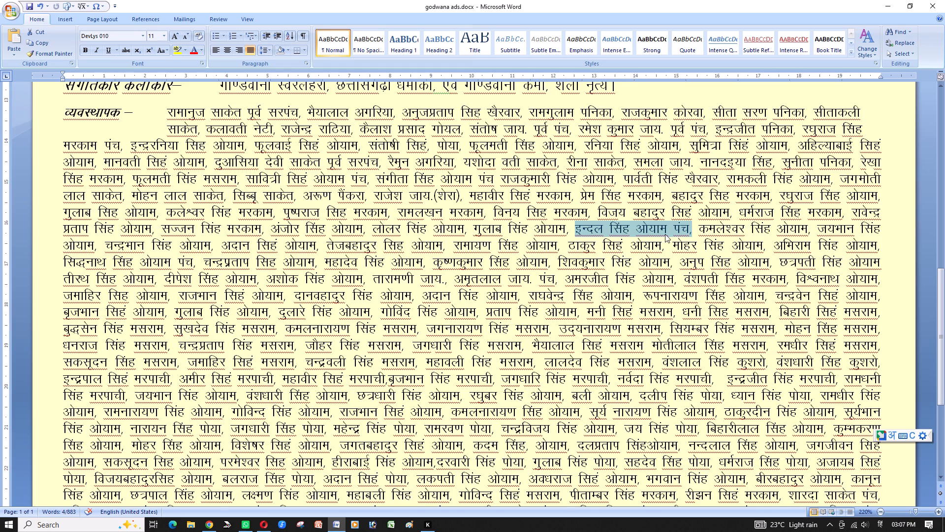
scroll(628, 260, "up", 1)
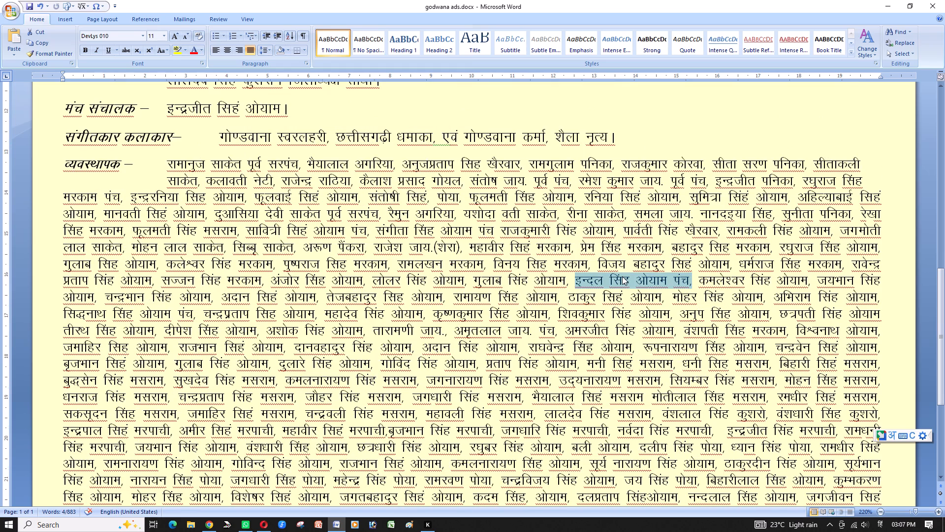
left_click_drag(622, 276, 263, 167)
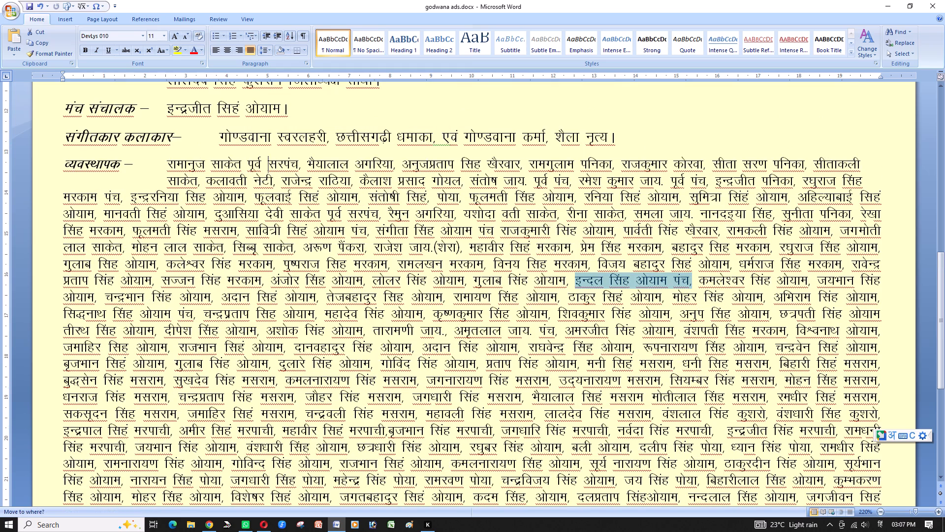
left_click_drag(263, 167, 306, 169)
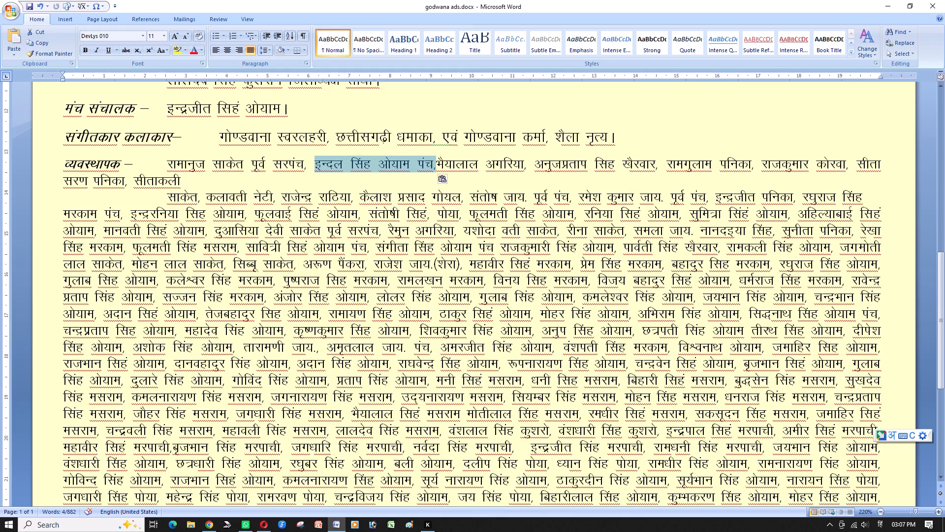
left_click(63, 183)
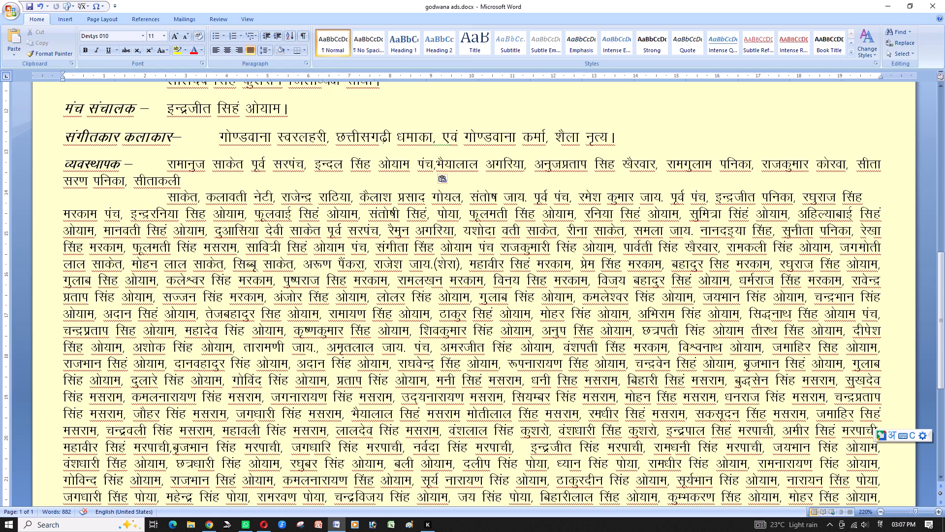
key("Left")
key("Left")
key("Left")
key("Left")
key("Left")
key("Return")
key("Tab")
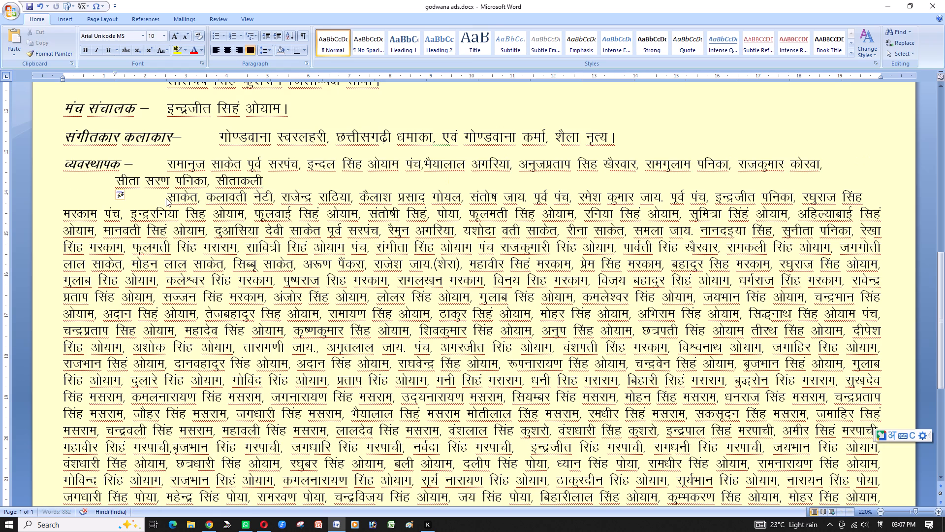
key("Tab")
key("Down")
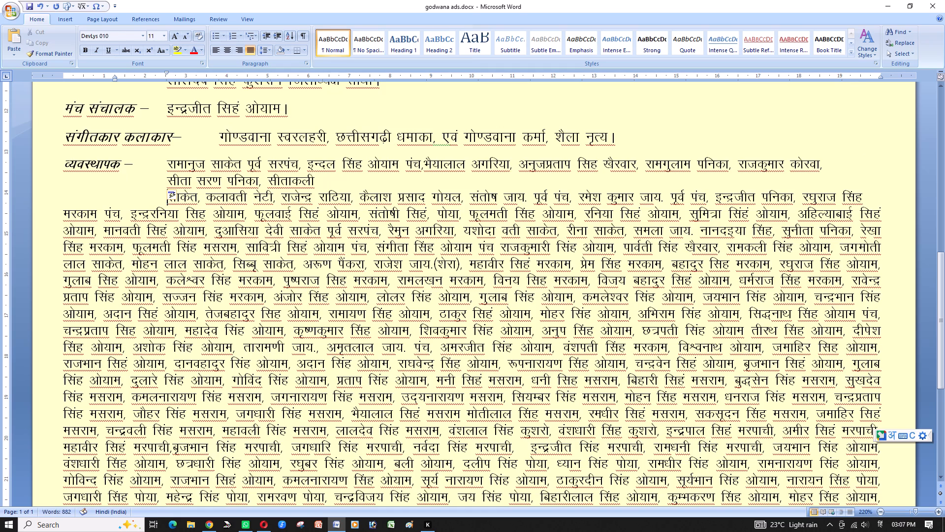
key("BackSpace")
key("BackSpace")
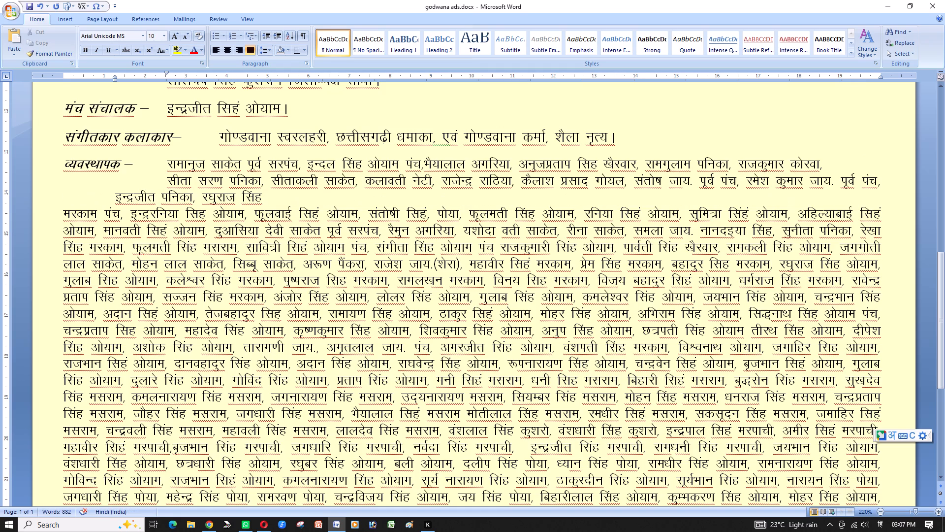
key("Down")
key("Right")
key("BackSpace")
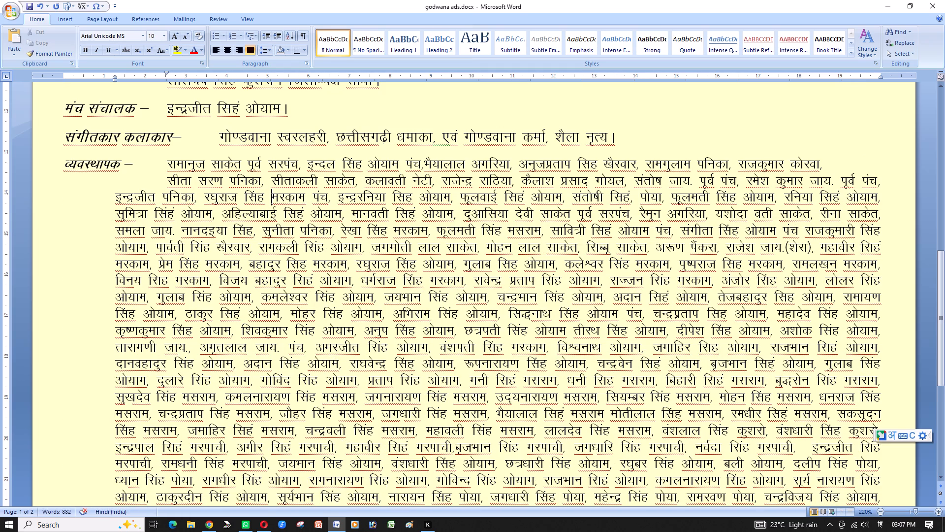
Start a new line before the इन्द्रजीत entry in the व्यवस्थापक list and remove that paragraph's indent back to the page margin.
key("Left")
key("Left")
key("Left")
key("Left")
key("Left")
key("Left")
key("Left")
key("Left")
key("Left")
key("Left")
key("Left")
key("Left")
key("Left")
key("Left")
key("Left")
key("Left")
key("Left")
key("Left")
key("Left")
key("Left")
key("Left")
key("Left")
key("Left")
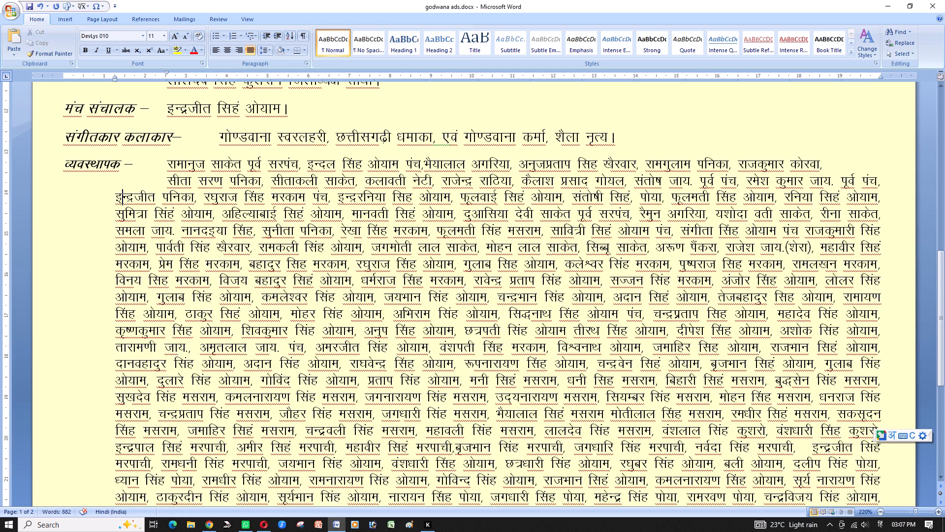
key("Left")
key("BackSpace")
key("Return")
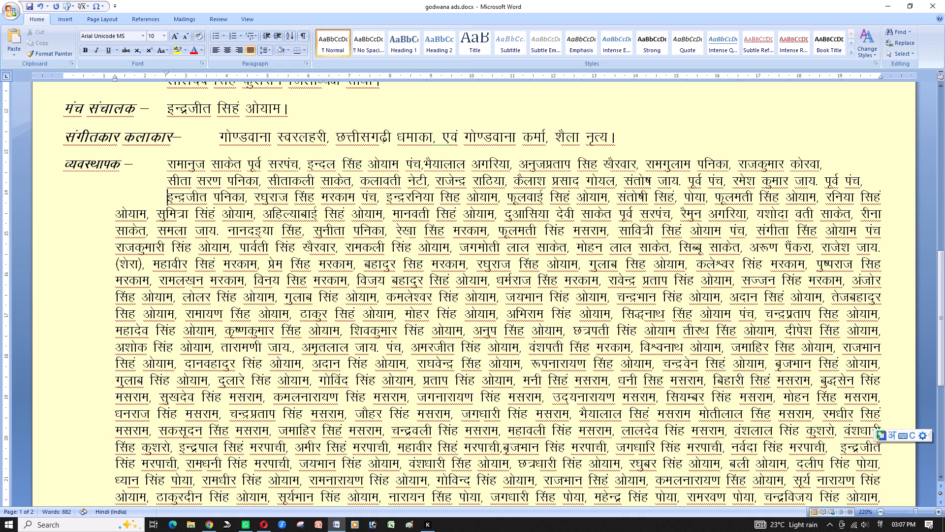
key("BackSpace")
key("BackSpace")
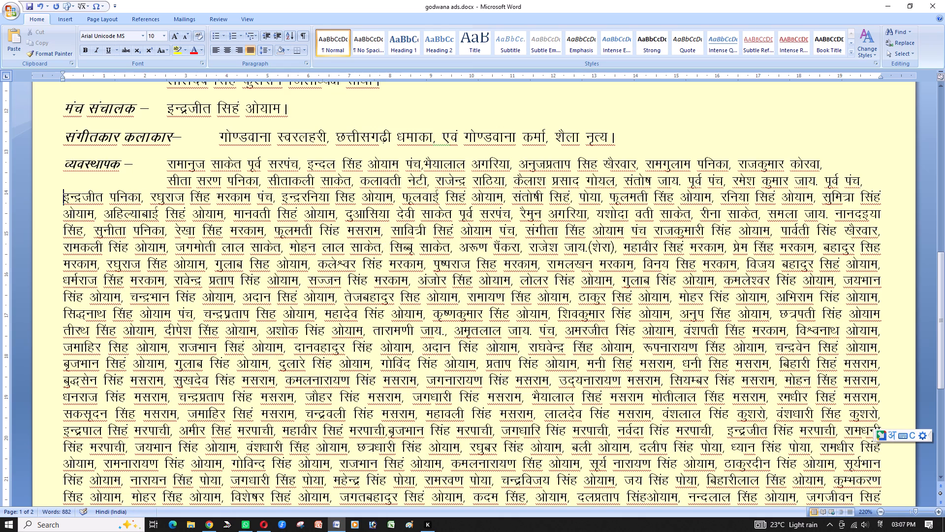
Save the flyer.
key("ctrl+s")
Widen the name gaps on the व्यवस्थापक list's first line: one extra space after entries 1, 3, 4 and 5, two spaces after entry 2.
scroll(339, 246, "down", 4)
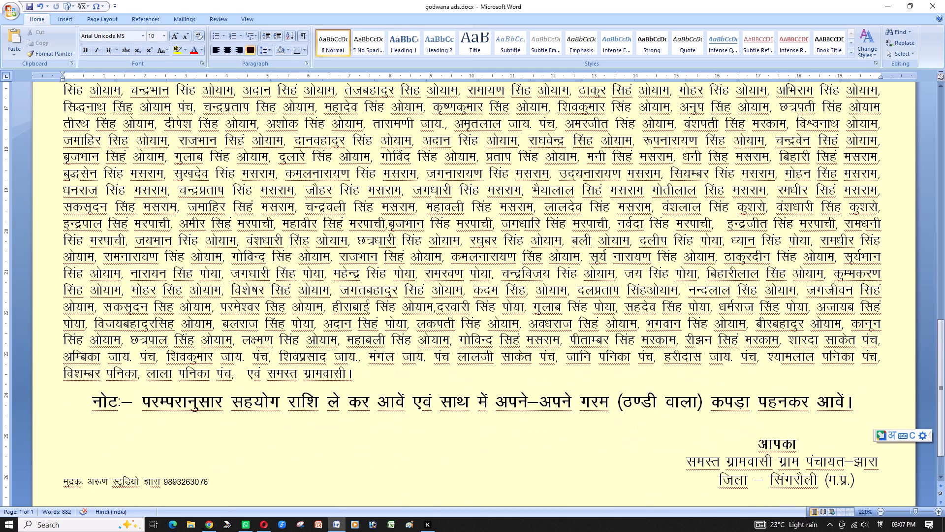
scroll(339, 246, "up", 2)
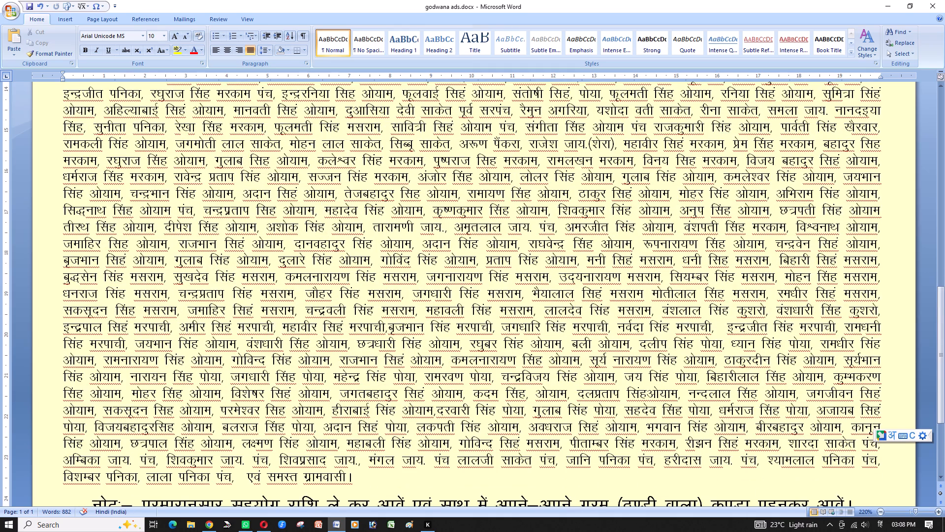
scroll(533, 327, "up", 1)
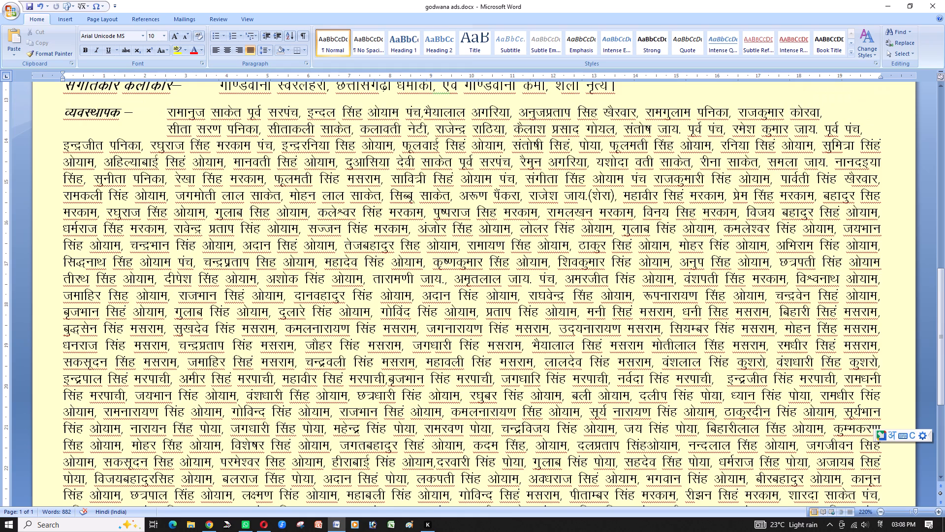
scroll(533, 327, "up", 1)
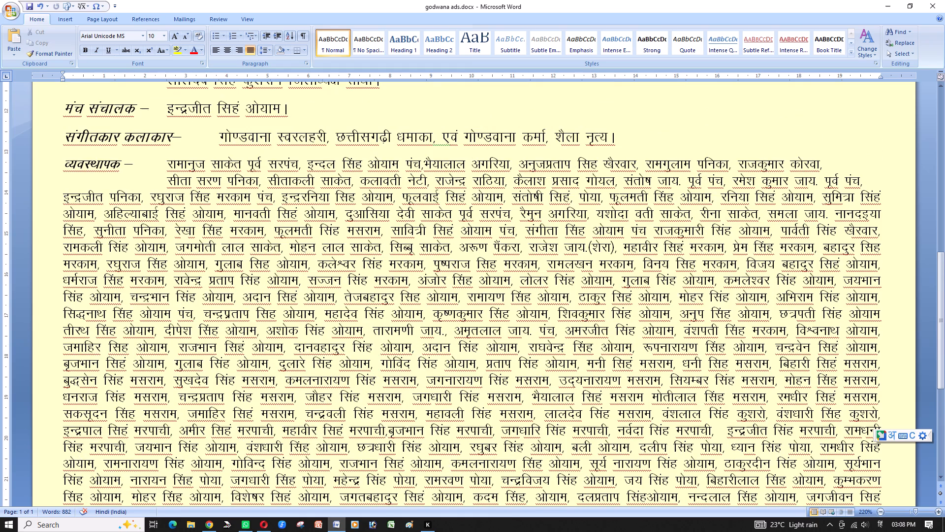
left_click(306, 165)
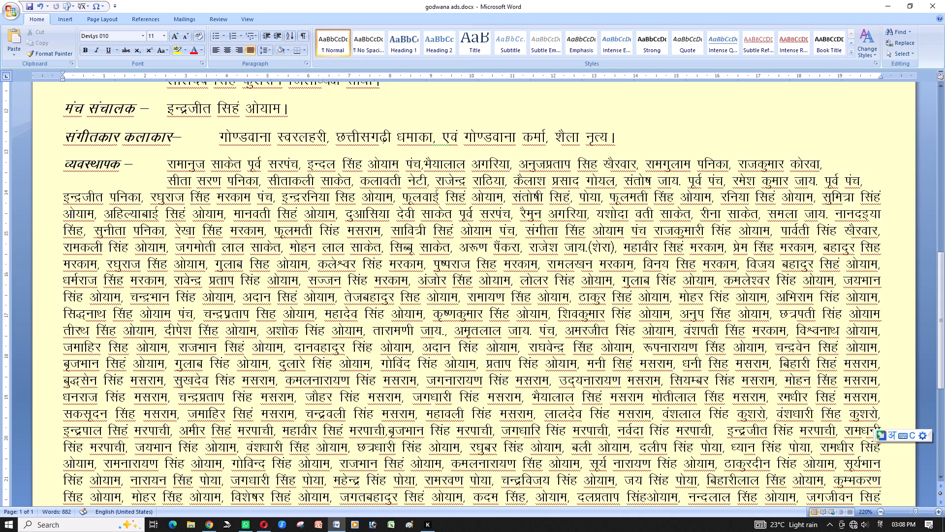
key("space")
left_click(521, 164)
key("space")
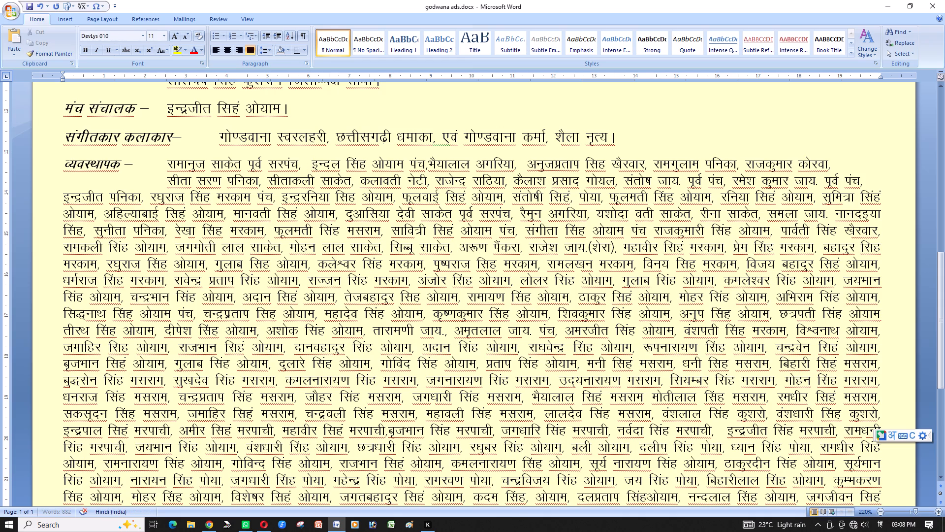
left_click(650, 165)
key("space")
left_click(749, 166)
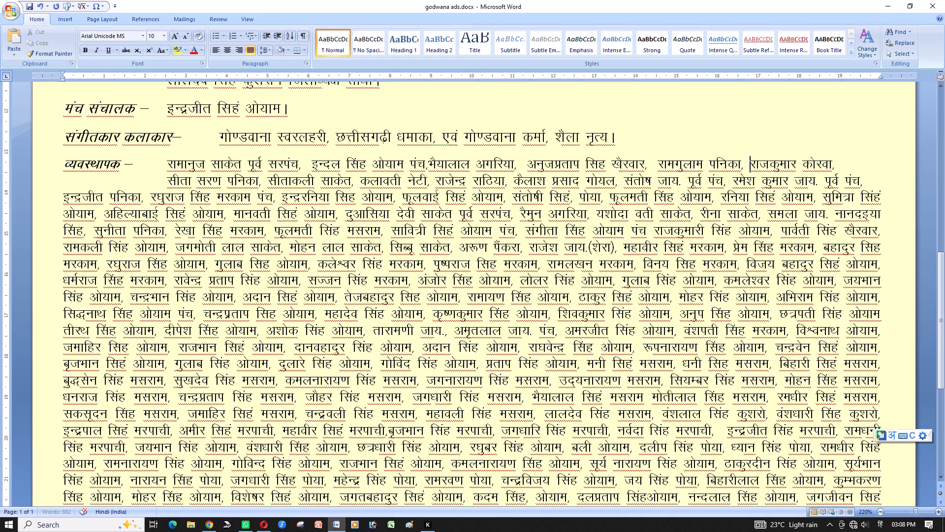
key("space")
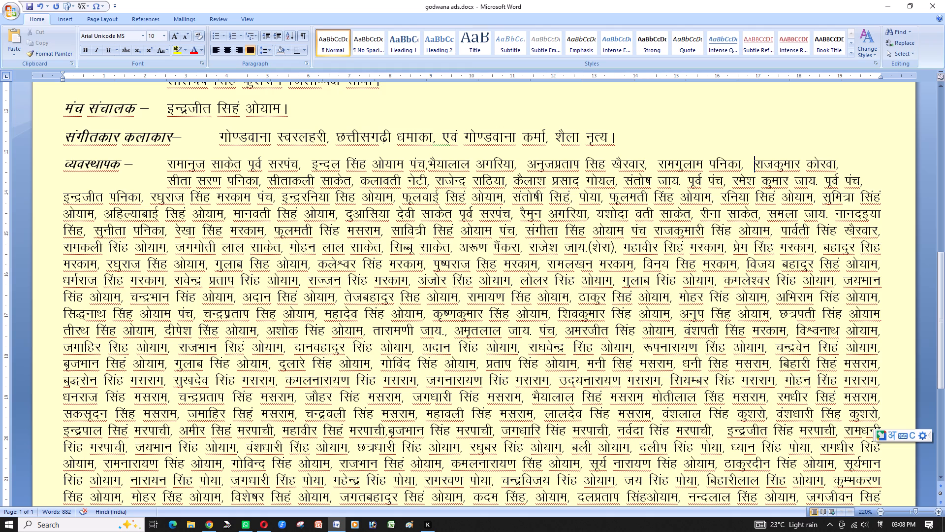
left_click(304, 164)
left_click(426, 165)
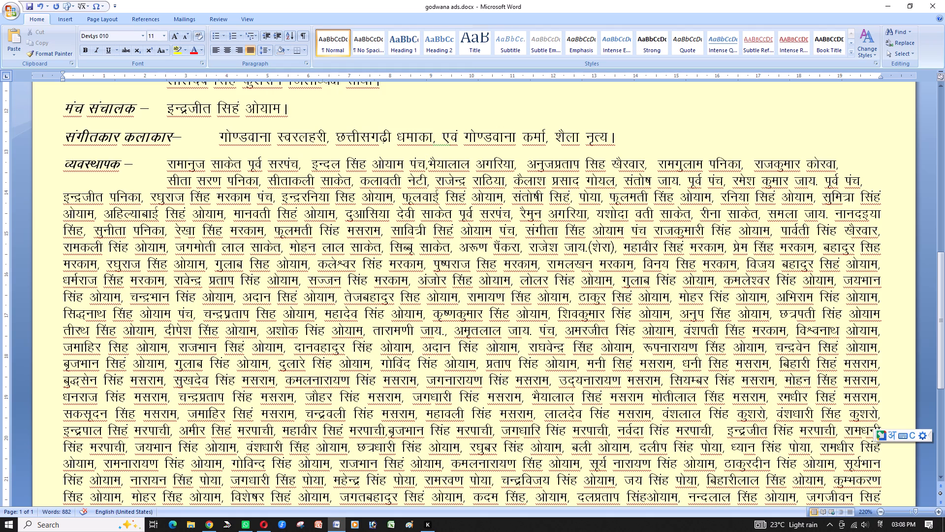
key("Right")
key("space")
key("space")
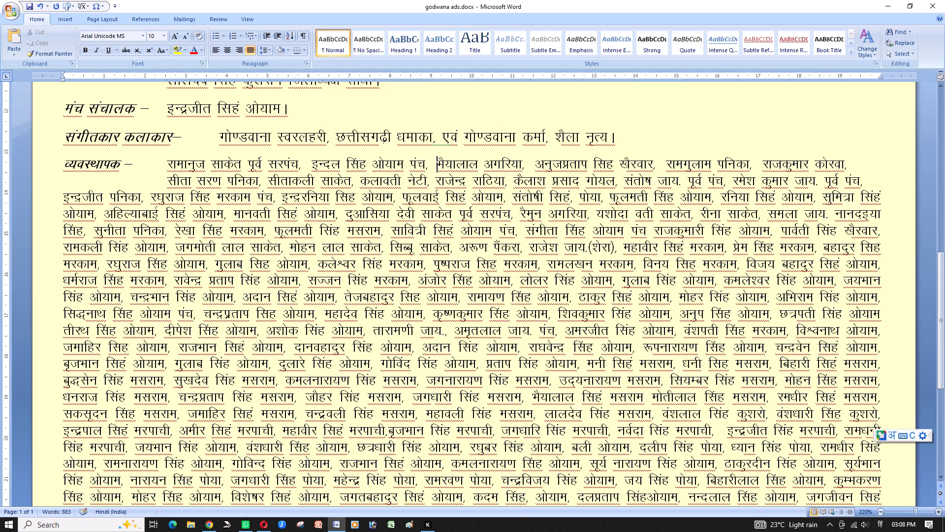
Save the flyer with the respaced names, checking its closing section.
scroll(550, 286, "down", 3)
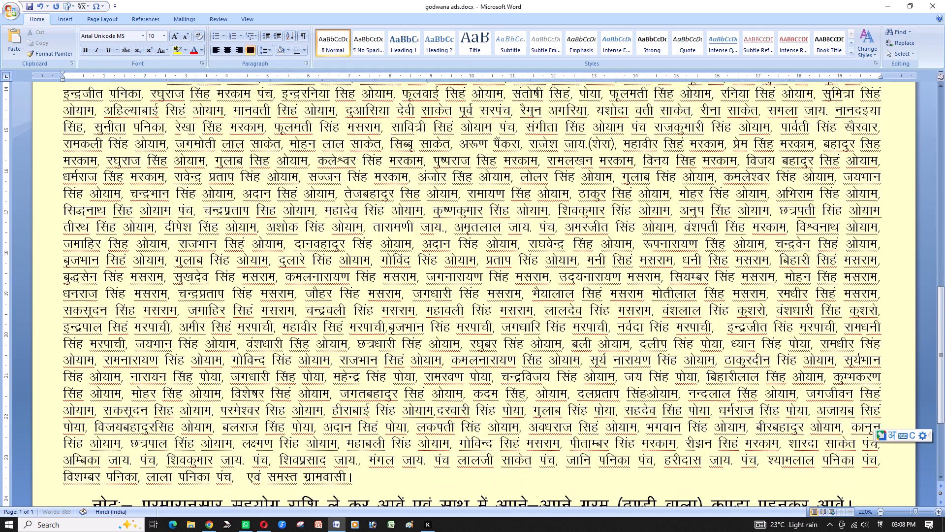
scroll(550, 286, "down", 2)
key("ctrl+s")
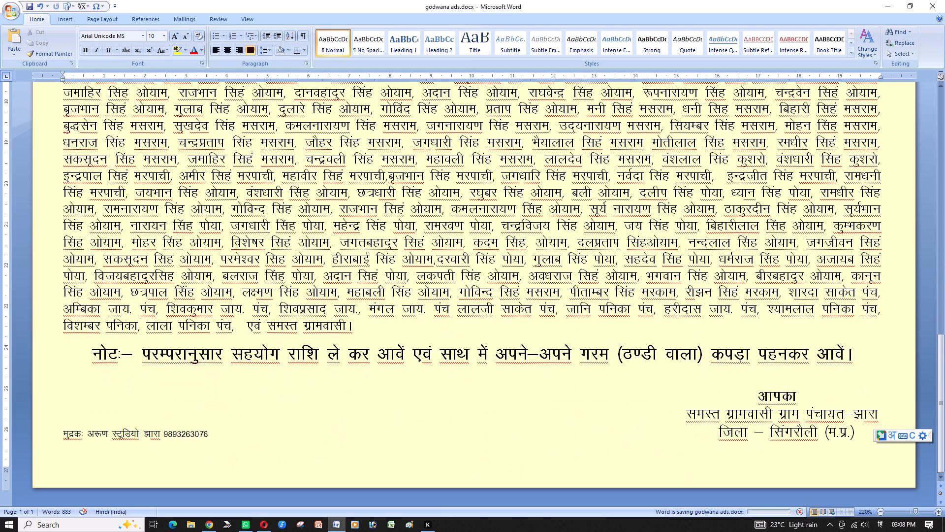
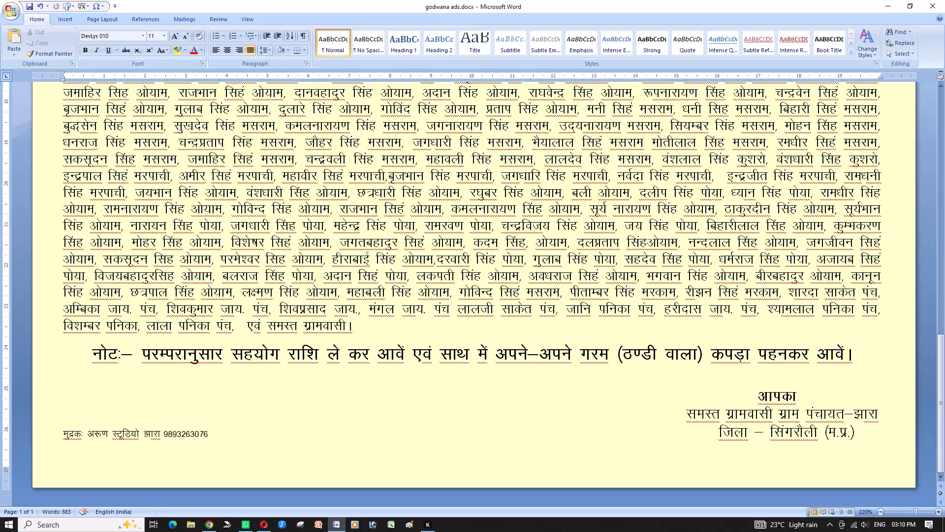
Proofread the whole flyer from heading to closing section, and check the event date 30/10/2026 against the system calendar.
left_click_drag(944, 394, 944, 399)
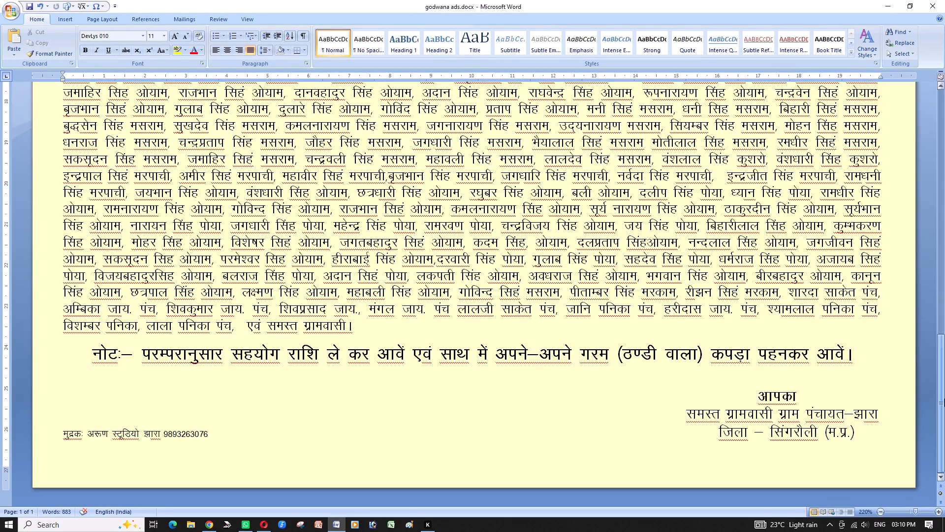
left_click_drag(944, 399, 944, 198)
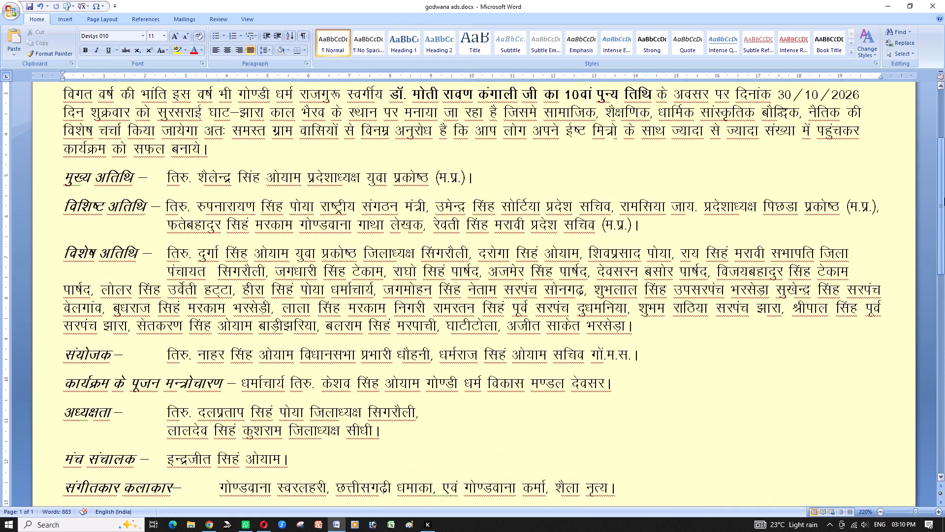
left_click_drag(944, 198, 944, 121)
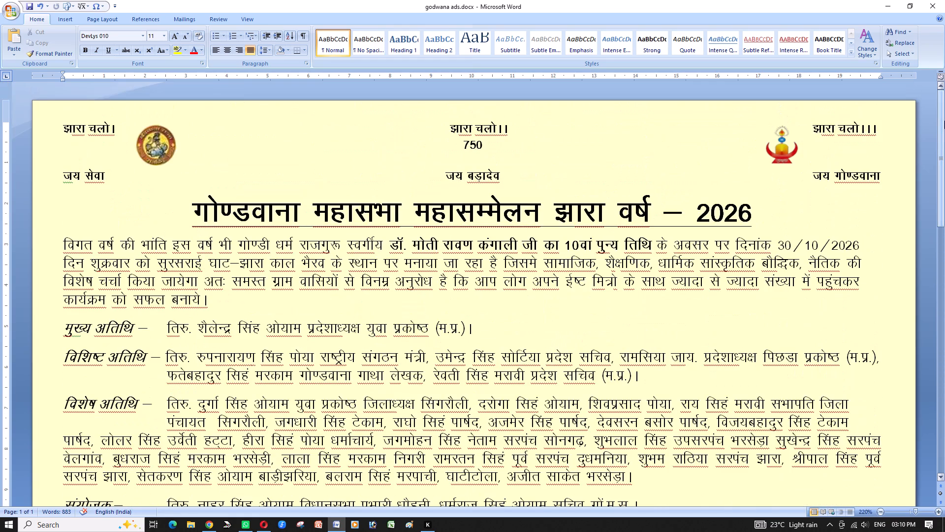
left_click_drag(944, 139, 944, 281)
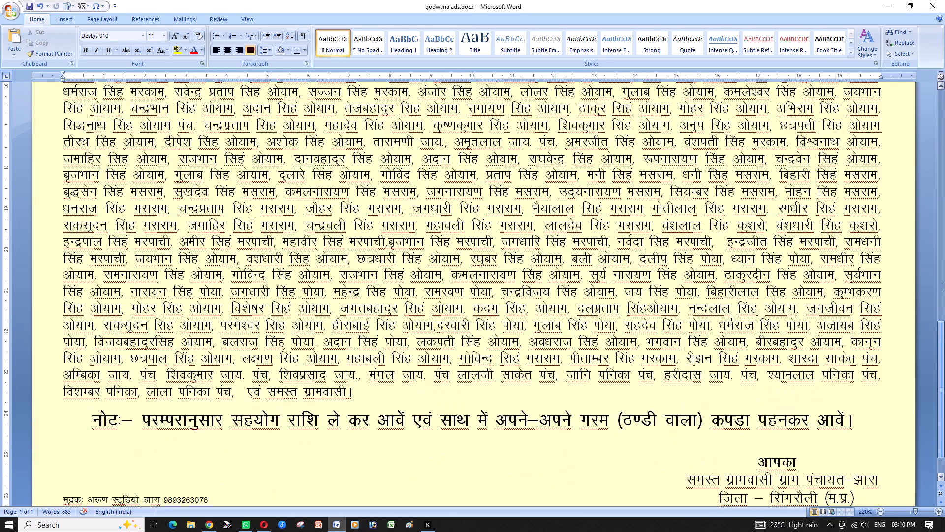
left_click_drag(944, 281, 944, 145)
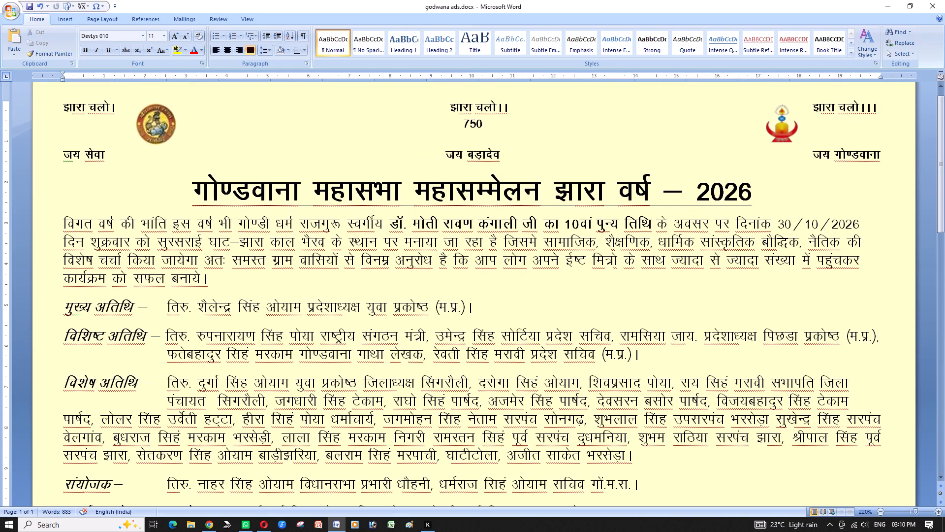
left_click(898, 524)
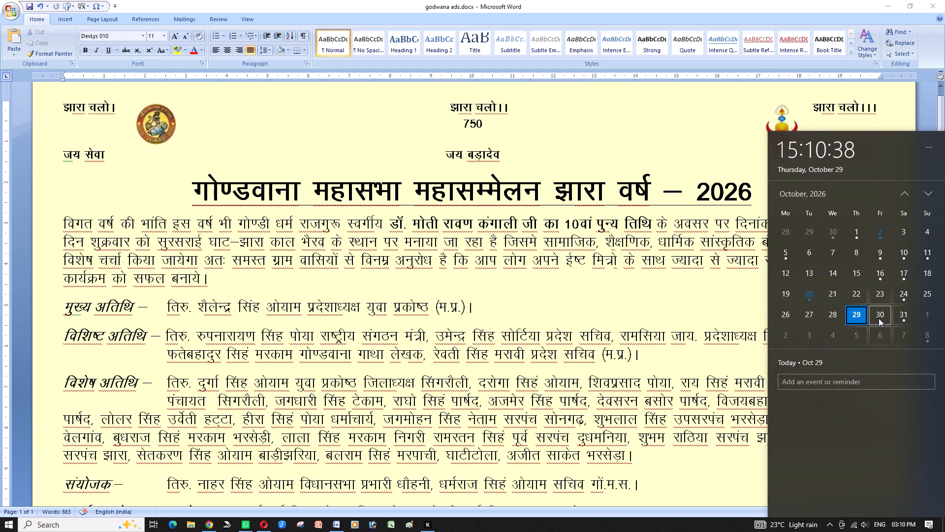
left_click(922, 114)
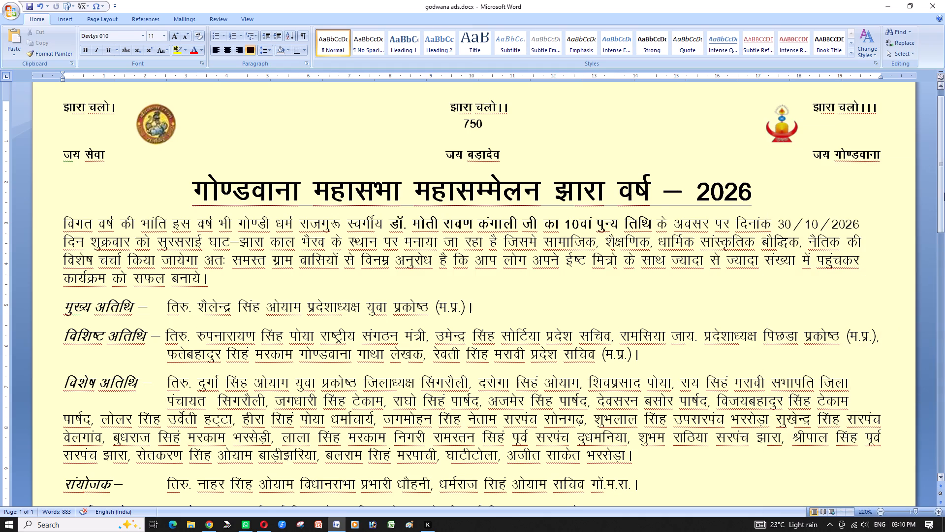
left_click_drag(944, 193, 944, 209)
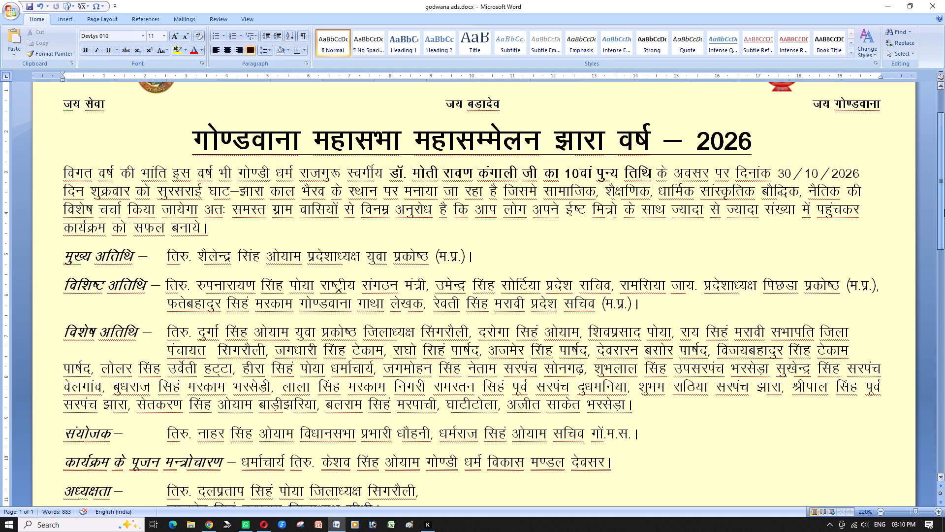
left_click_drag(944, 209, 944, 209)
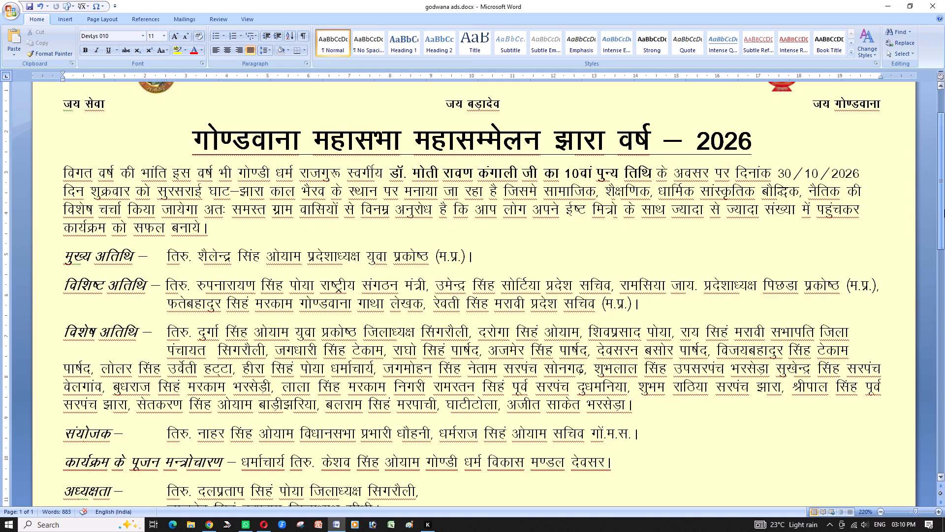
left_click_drag(944, 209, 944, 213)
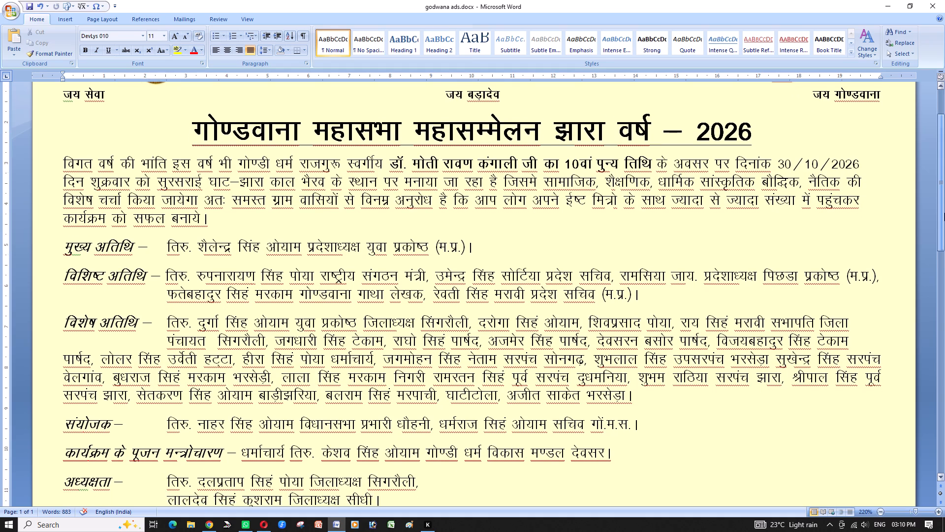
left_click_drag(944, 213, 944, 218)
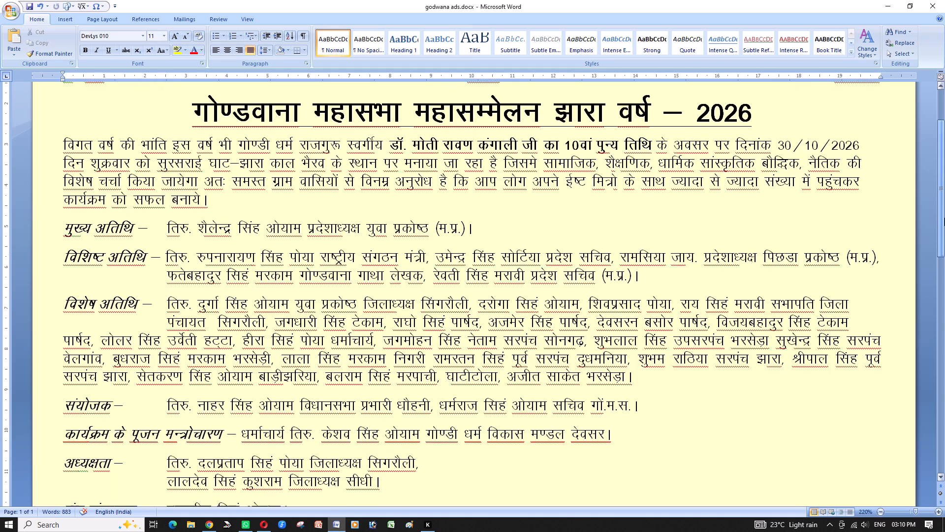
left_click_drag(944, 218, 944, 226)
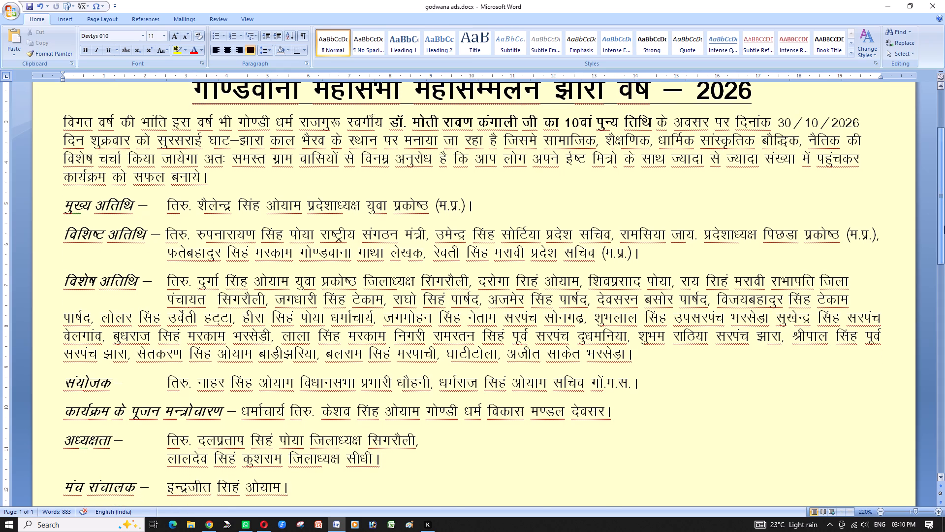
left_click_drag(944, 226, 944, 240)
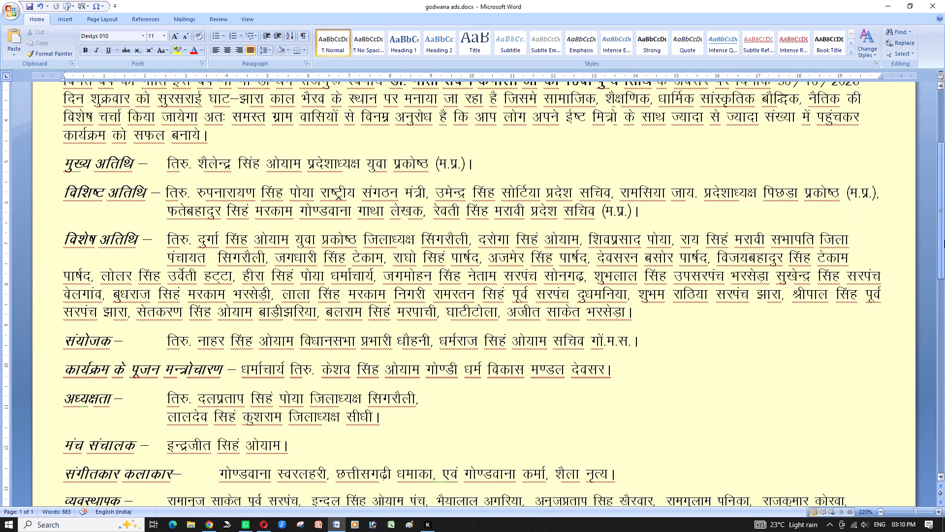
left_click_drag(944, 240, 944, 471)
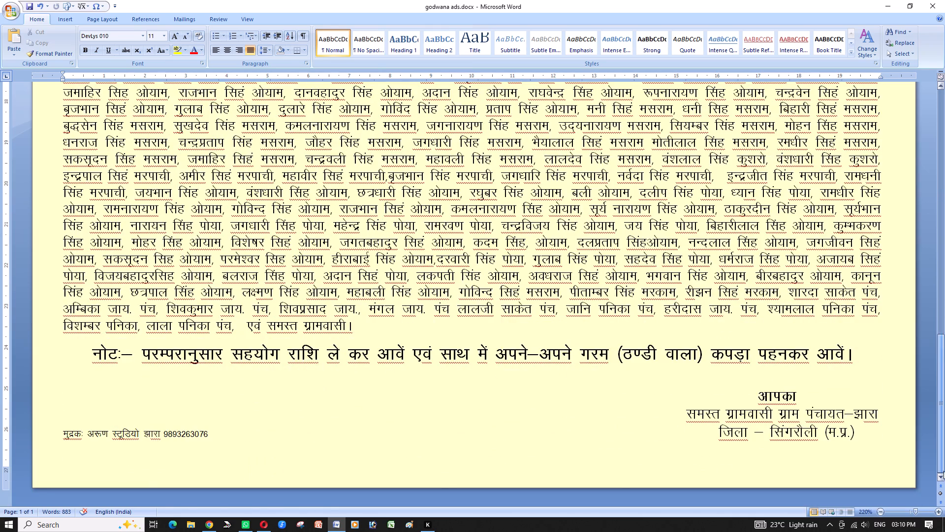
left_click_drag(944, 471, 944, 128)
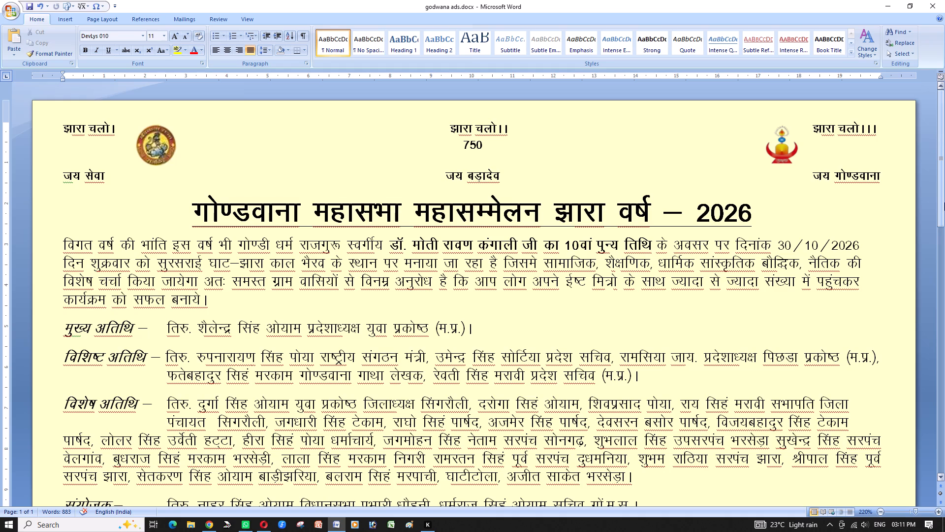
scroll(944, 227, "down", 17)
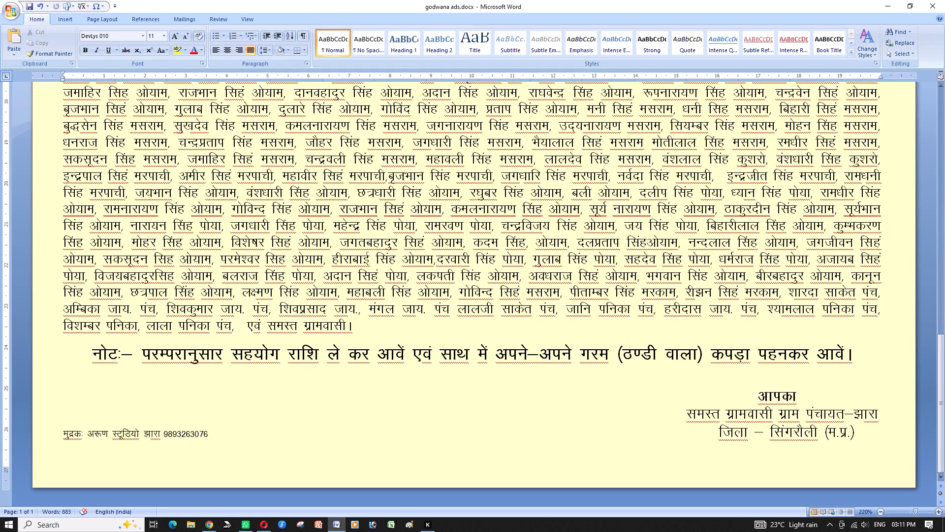
Print the flyer to a PDF on the Desktop, replacing the existing godwana ppt.pdf.
key("ctrl+p")
left_click(748, 390)
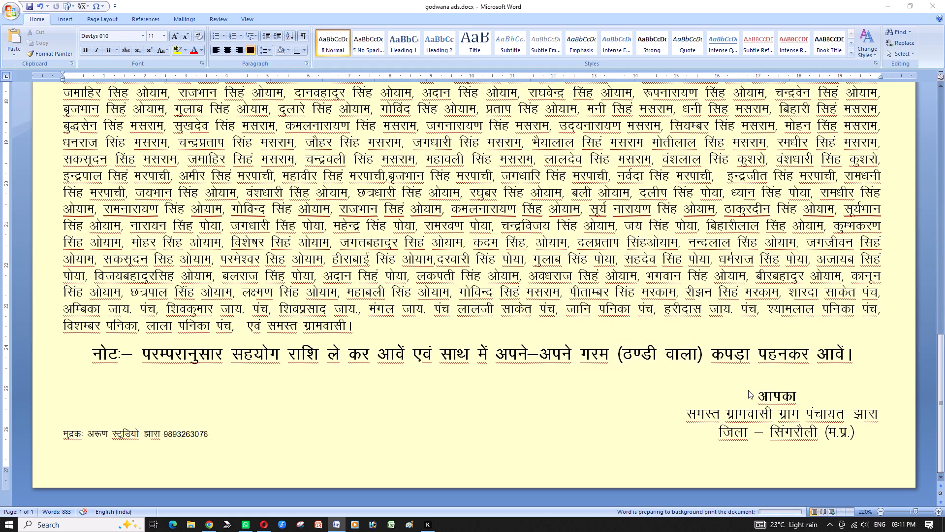
left_click(230, 73)
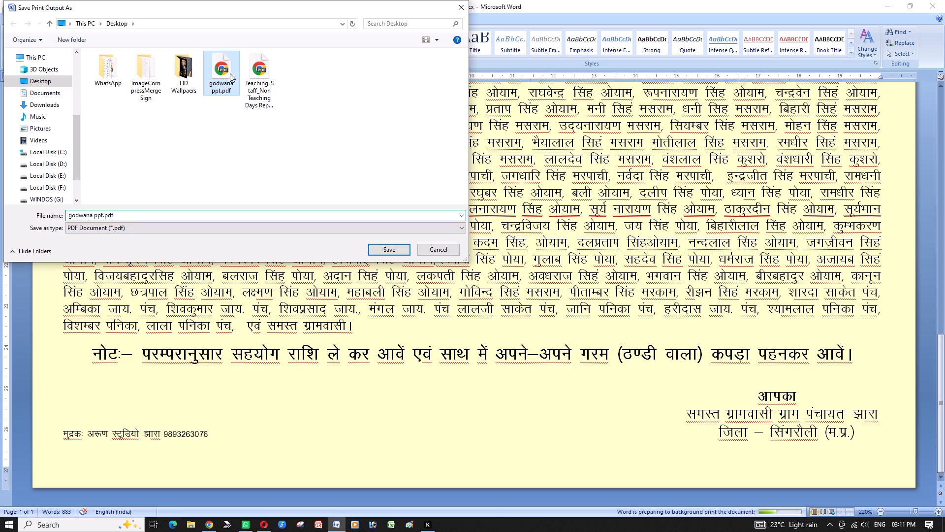
left_click(389, 247)
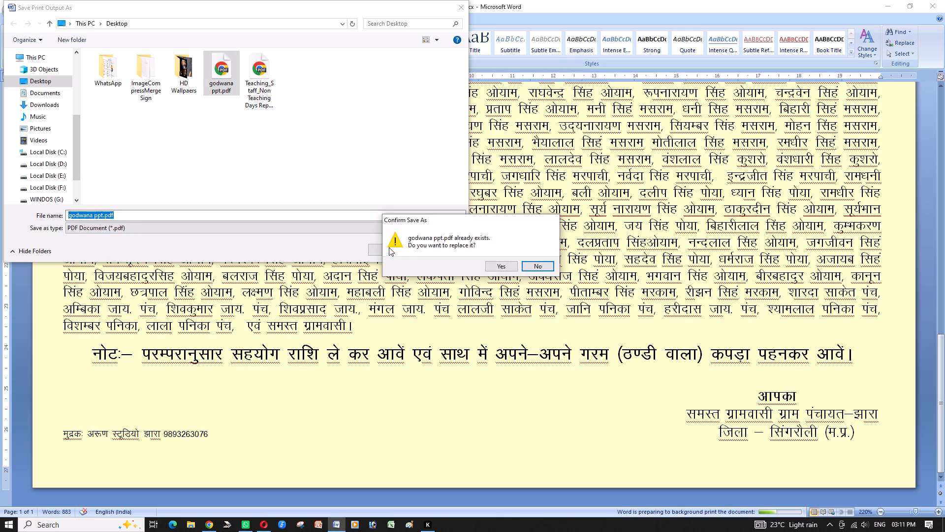
left_click(504, 265)
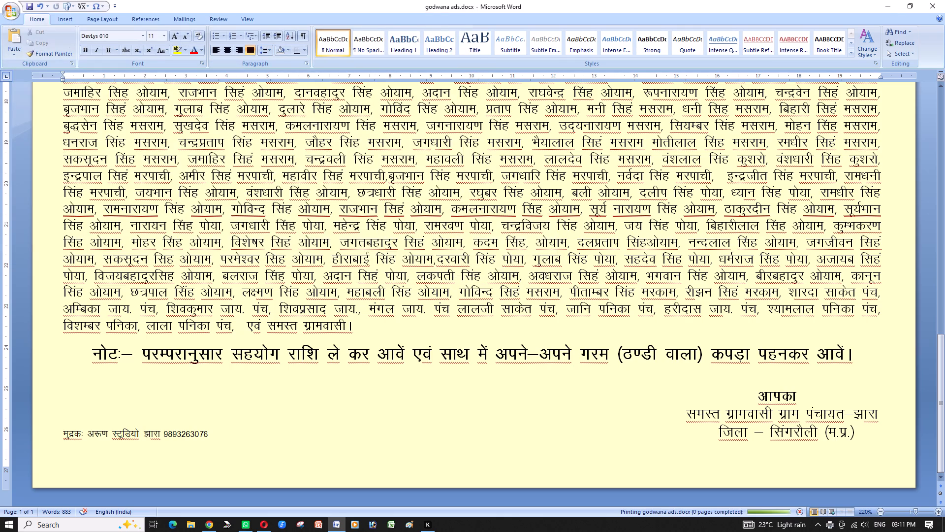
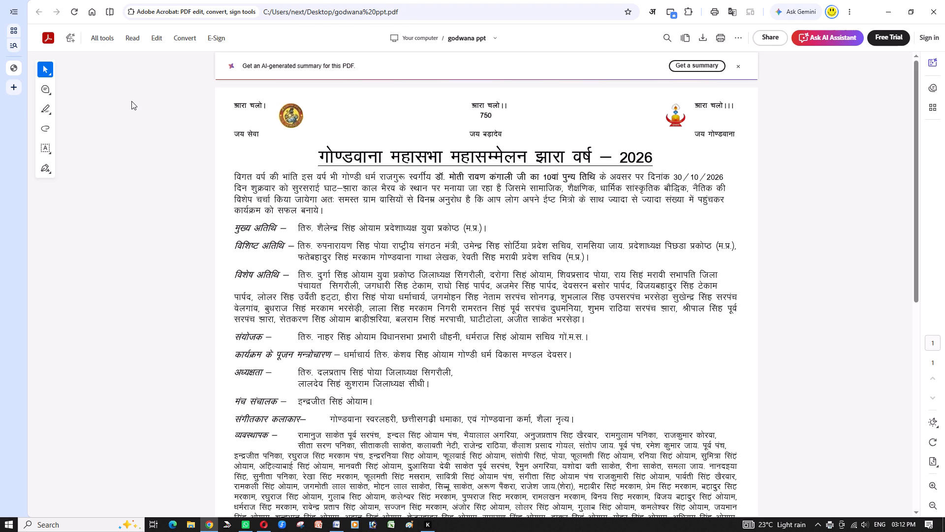
Check the exported godwana ppt PDF from heading to closing section and start printing it.
scroll(382, 257, "down", 6)
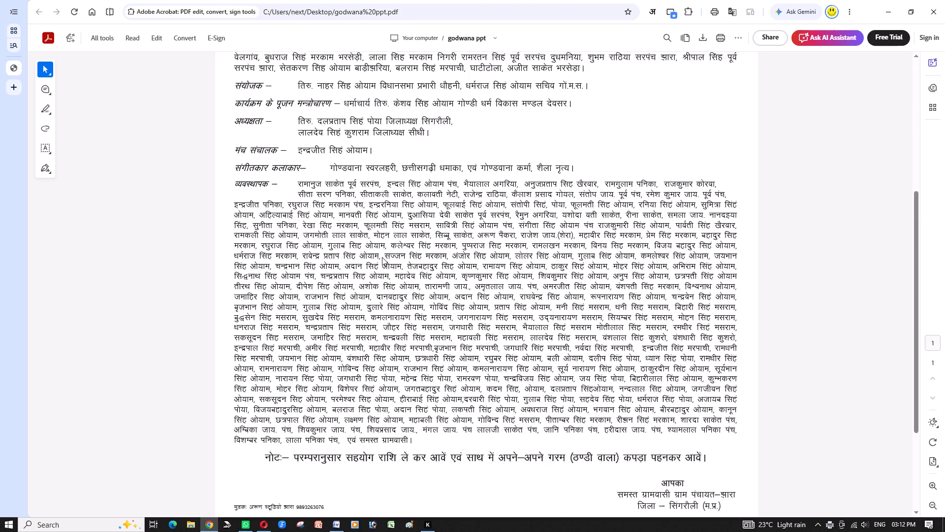
scroll(532, 331, "down", 5)
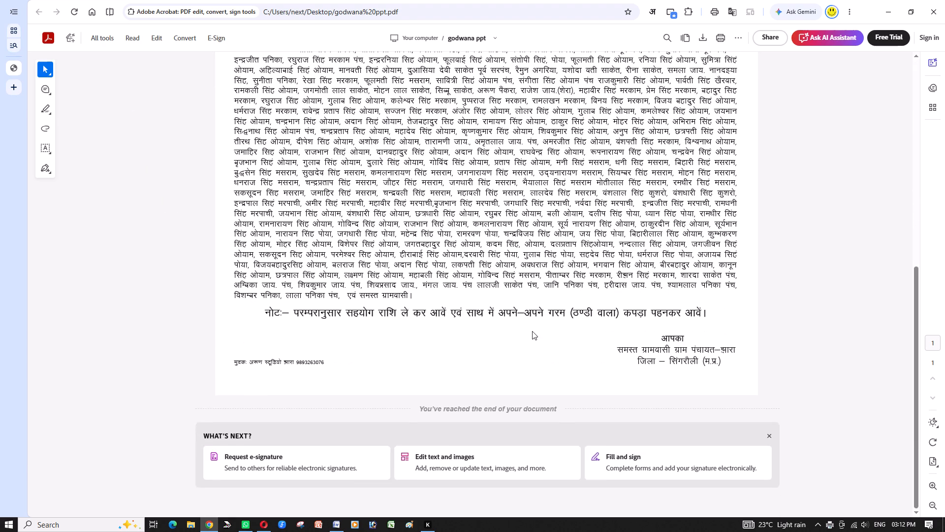
scroll(532, 331, "up", 12)
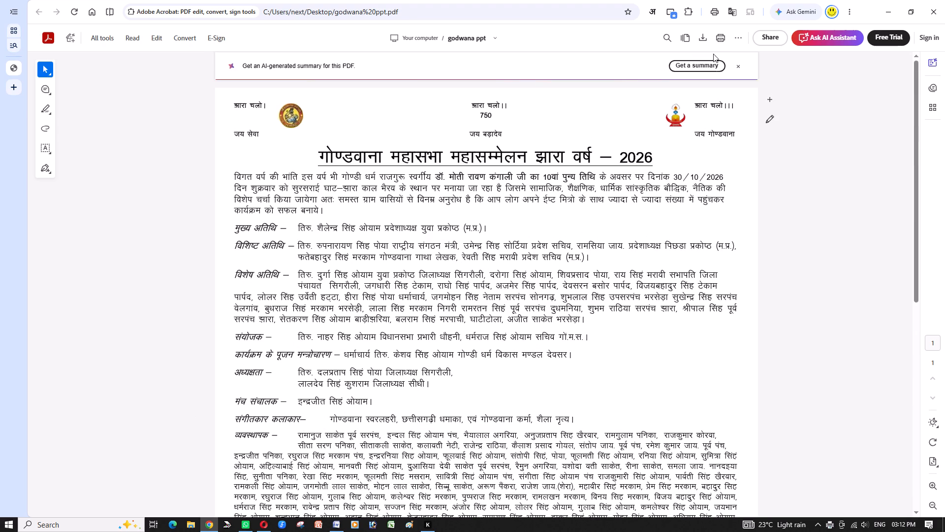
left_click(720, 39)
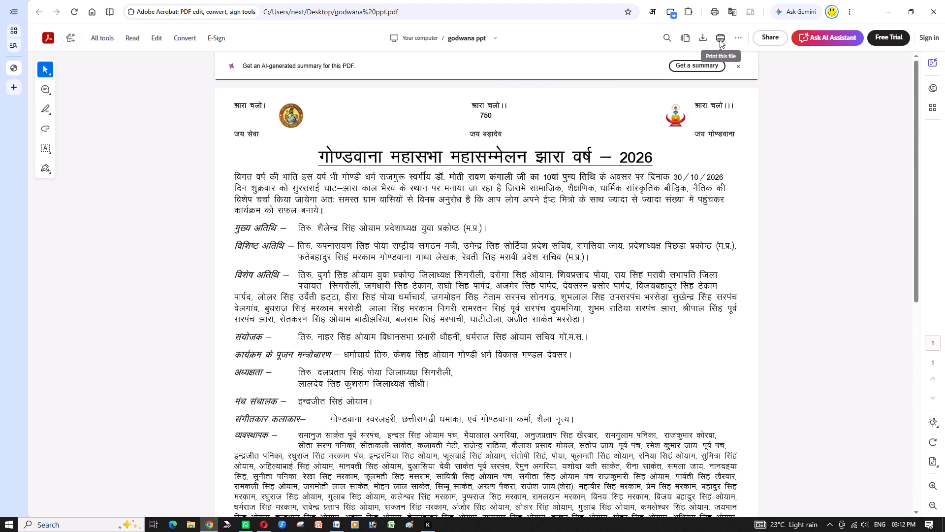
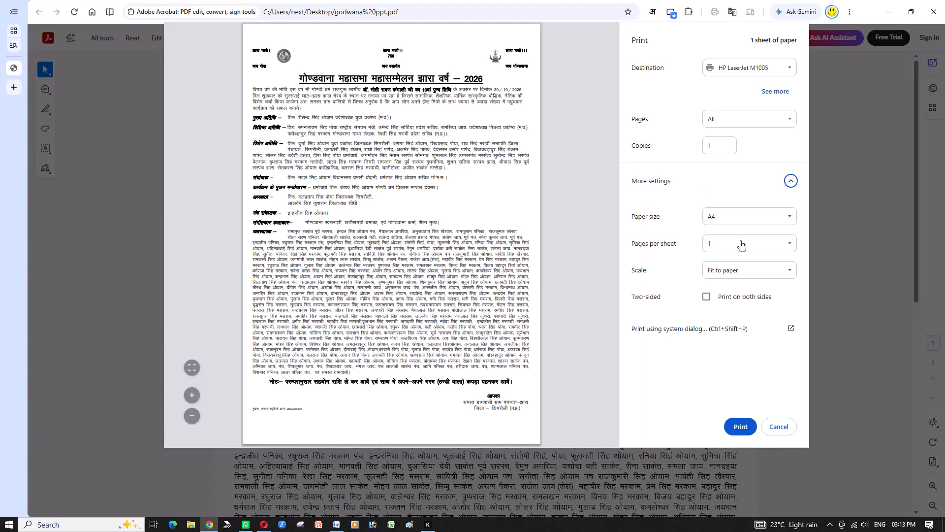
Print one A4 copy of the godwana ppt PDF on the HP LaserJet M1005, scaled to fit the paper.
left_click(739, 426)
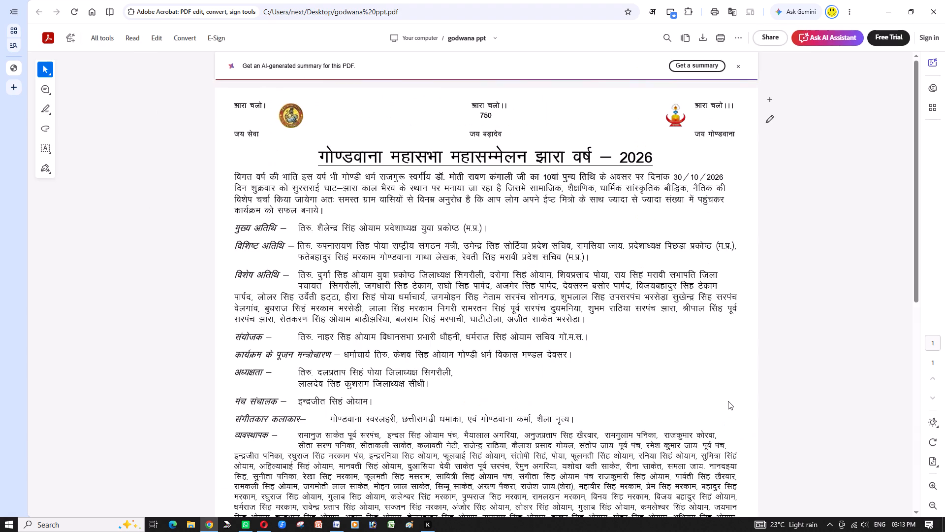
Print 49 more collated copies of all pages of the flyer PDF on the HP LaserJet M1005.
left_click(723, 40)
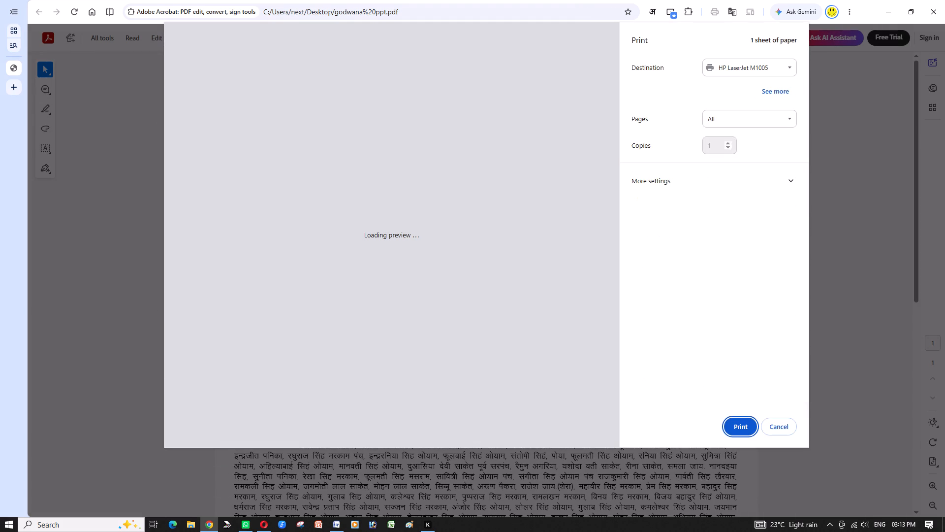
double_click(721, 144)
key("BackSpace")
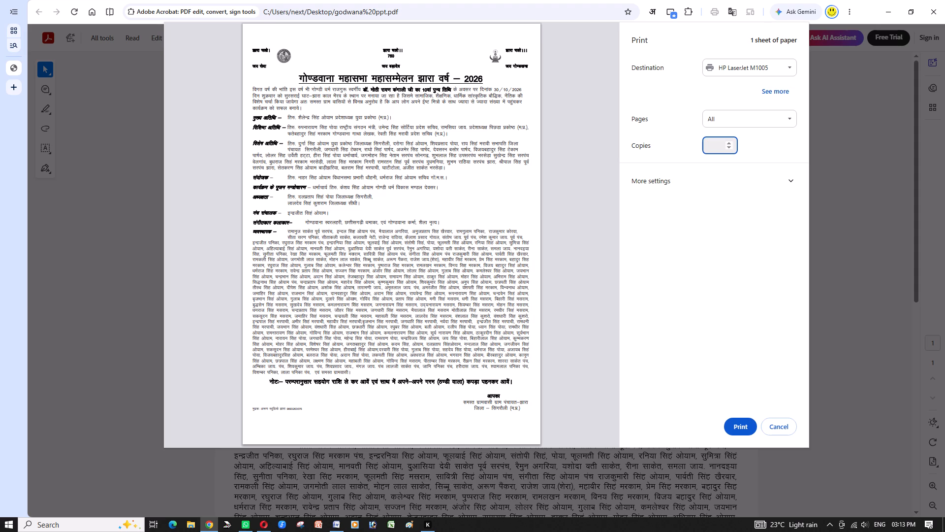
type("49")
left_click(754, 187)
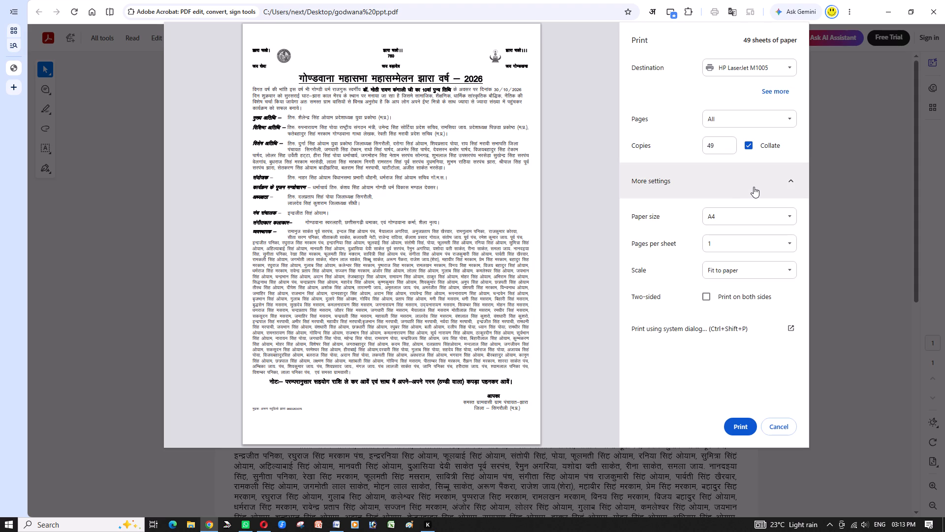
left_click(754, 187)
left_click(739, 425)
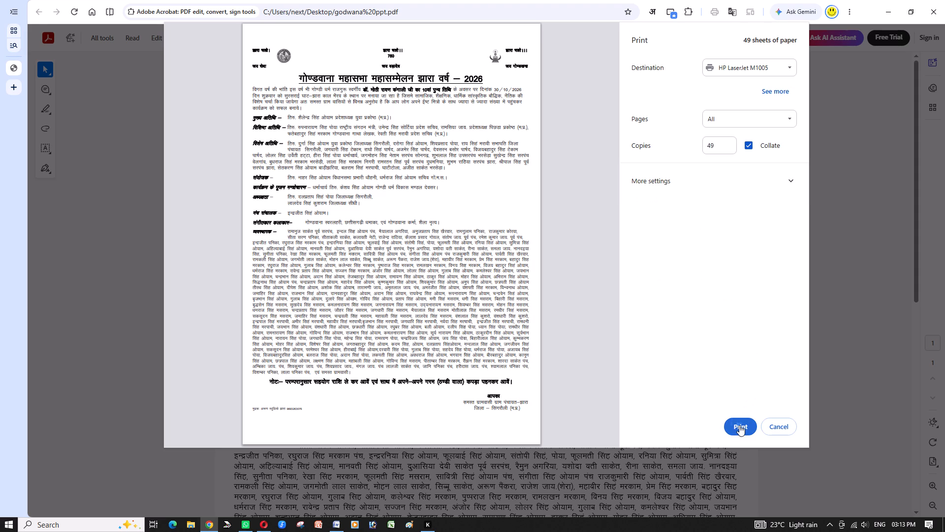